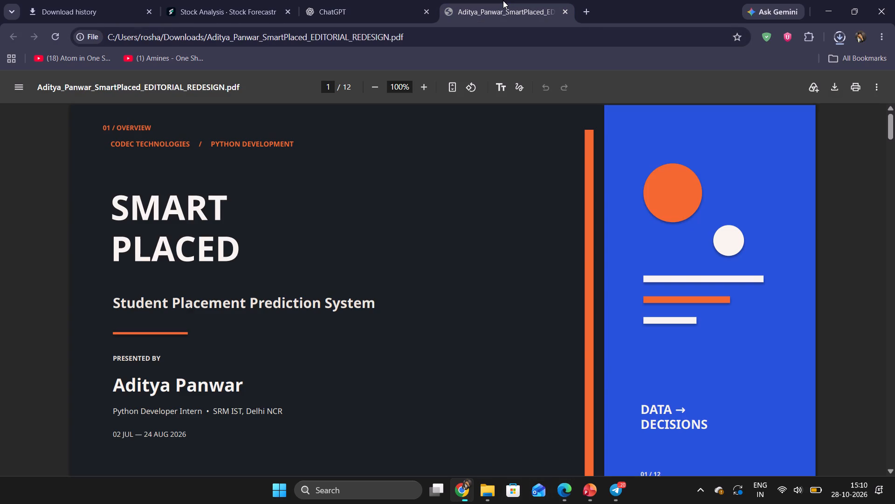
# Review the first three pages of the SmartPlaced presentation PDF, covering the overview, introduction and challenge slides.
pyautogui.press('Right')
pyautogui.press('Right')
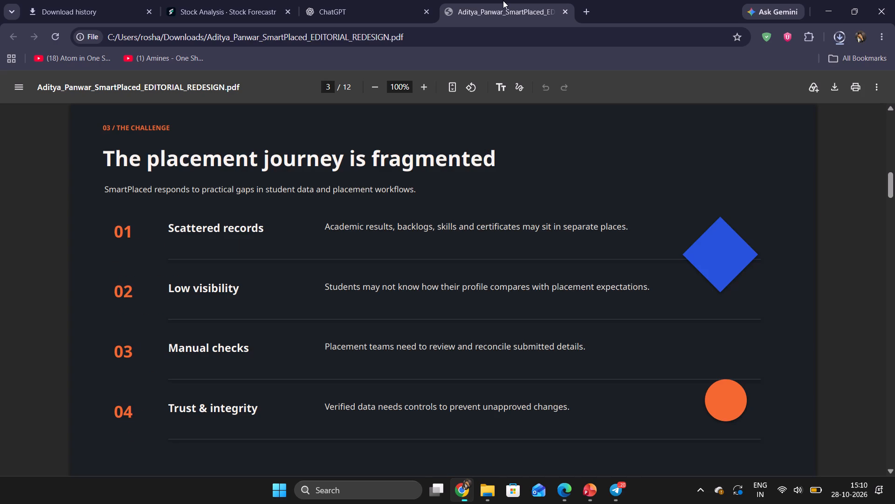
pyautogui.press('Left')
pyautogui.press('Left')
pyautogui.press('Right')
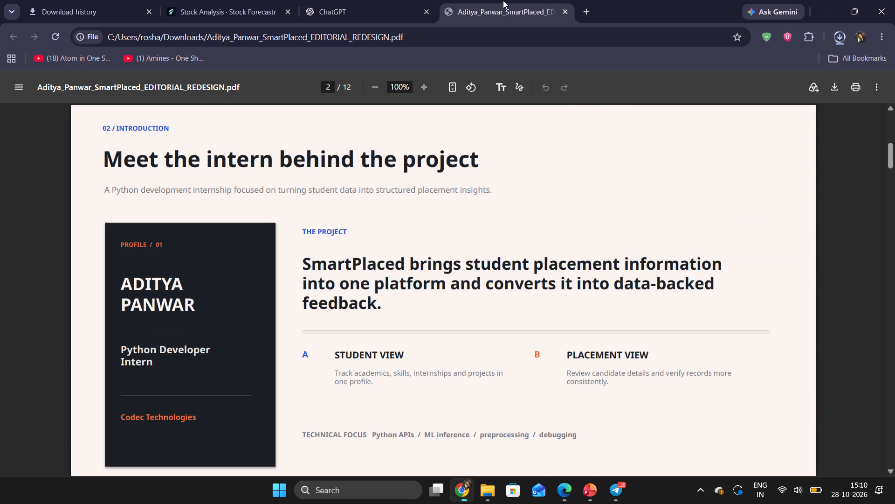
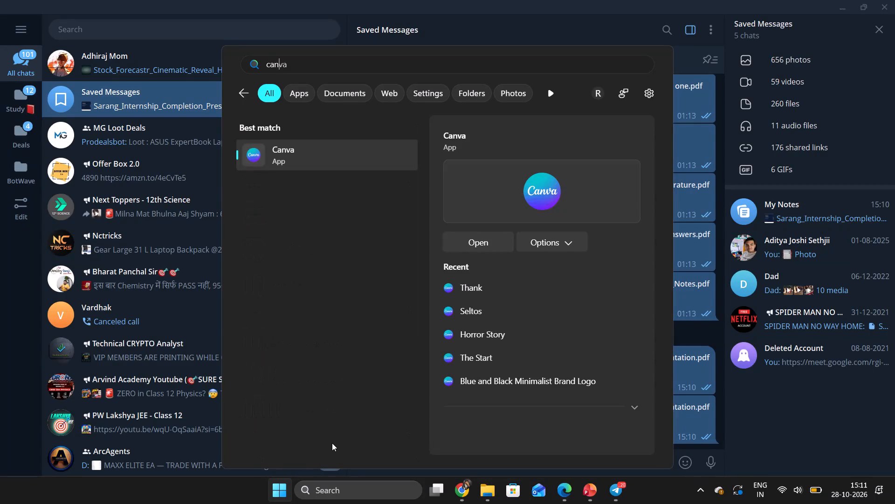
# Launch the Canva desktop app from the system search results and bring its window to the front.
pyautogui.press('Return')
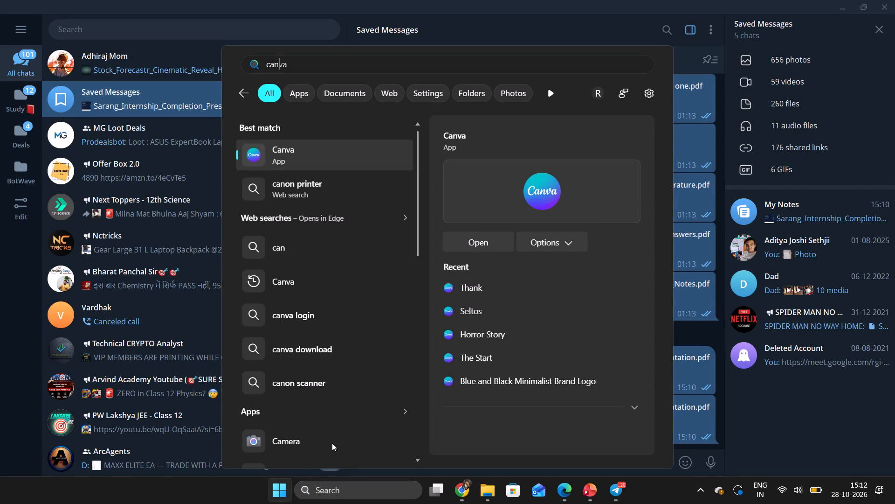
pyautogui.doubleClick(288, 155)
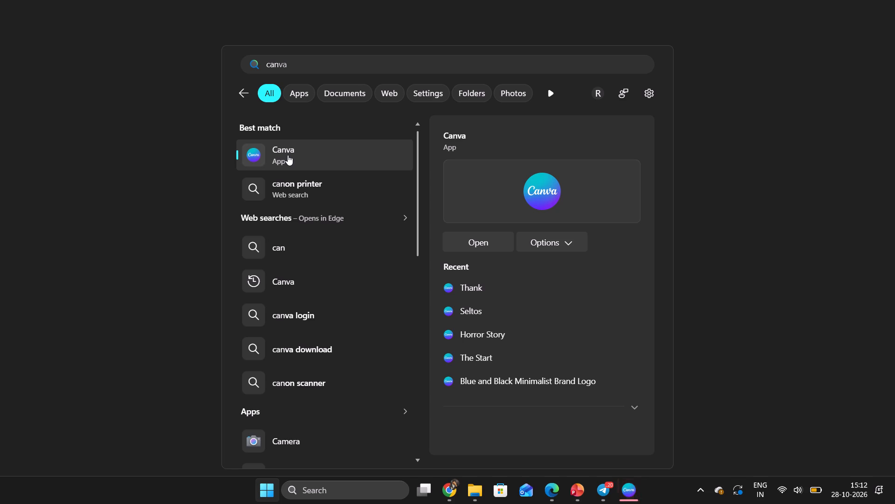
pyautogui.click(630, 487)
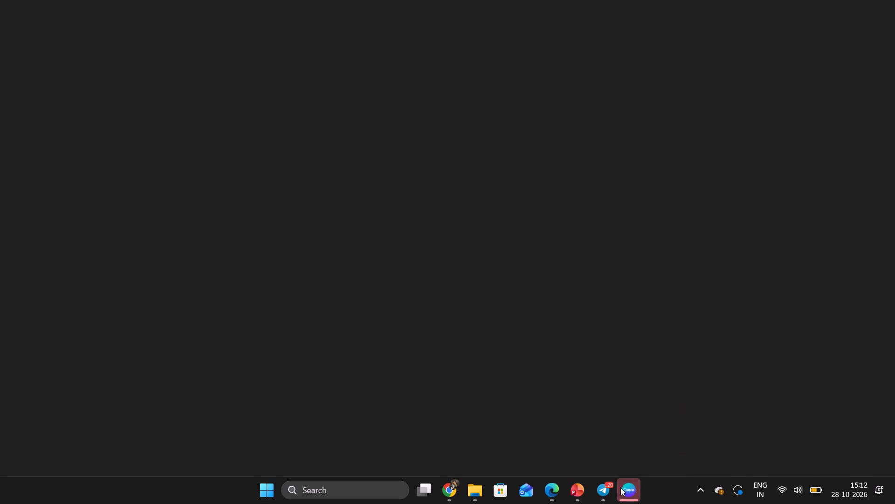
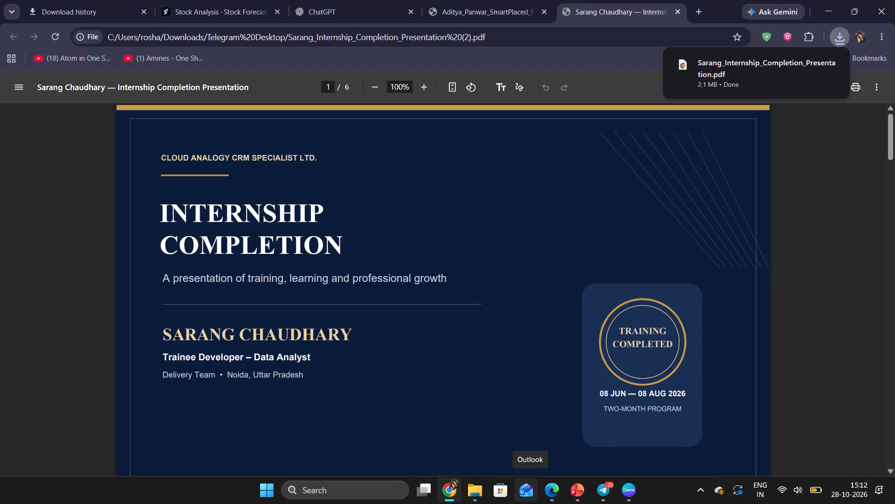
# Open the Stock Forecastr platform's Overview page from its welcome page and switch it to the dark theme.
pyautogui.click(208, 0)
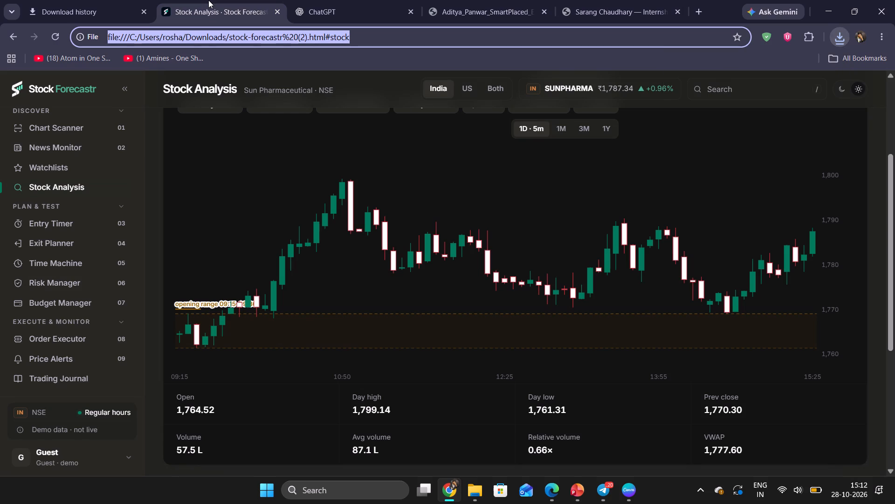
pyautogui.click(83, 89)
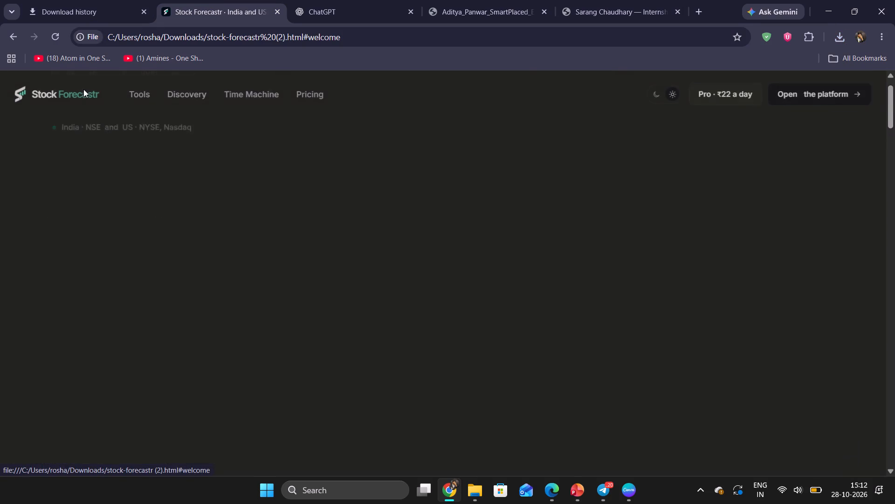
pyautogui.click(130, 449)
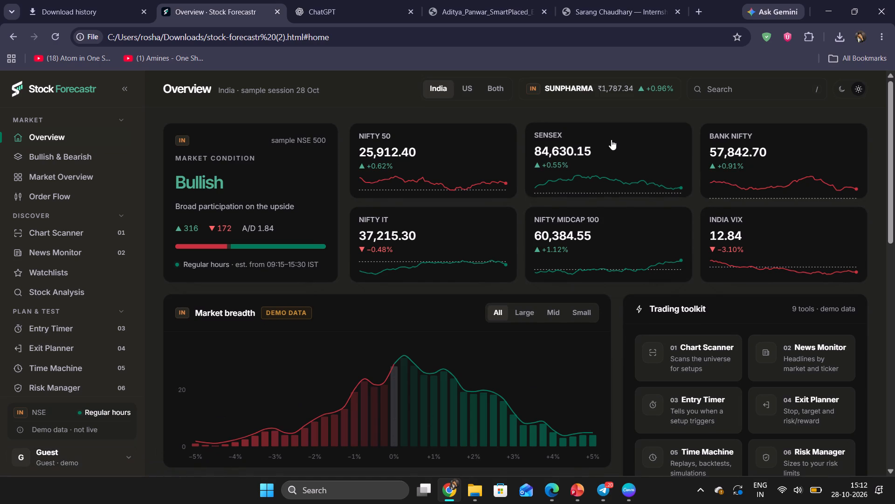
pyautogui.click(841, 88)
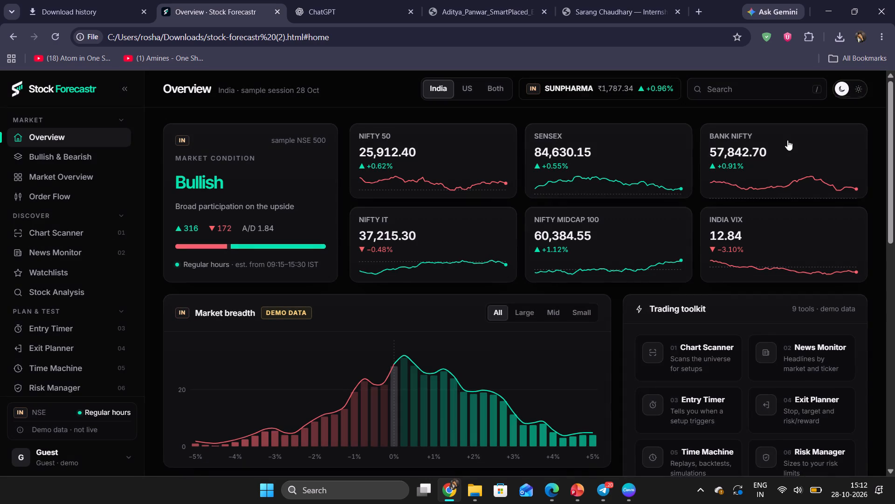
# Open the Bullish & Bearish page of Stock Forecastr.
pyautogui.scroll(-4, 442, 252)
pyautogui.click(78, 160)
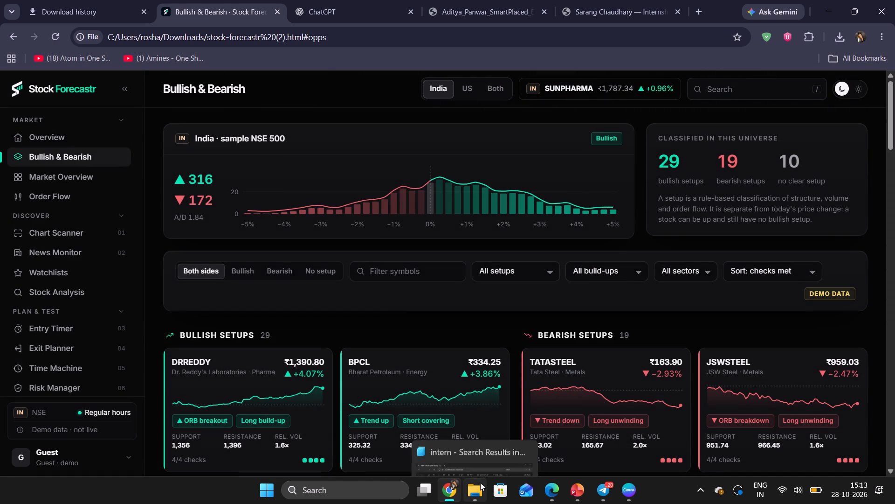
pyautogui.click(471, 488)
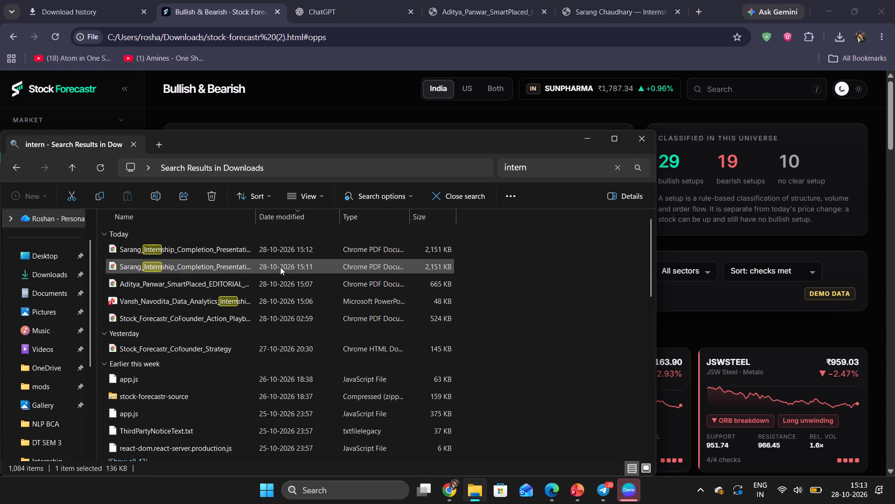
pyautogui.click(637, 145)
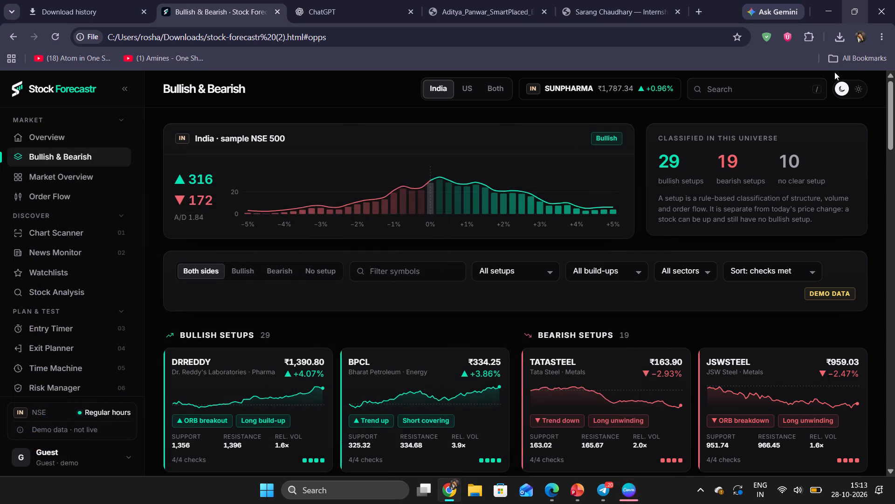
# Skim the internship completion presentation PDF from the cover to the closing slide and return to the first page.
pyautogui.click(631, 0)
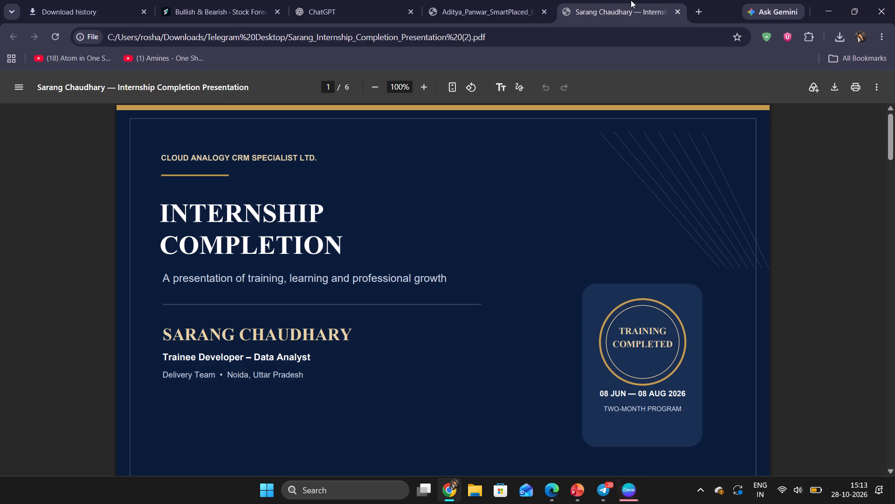
pyautogui.scroll(-8, 556, 359)
pyautogui.scroll(9, 556, 359)
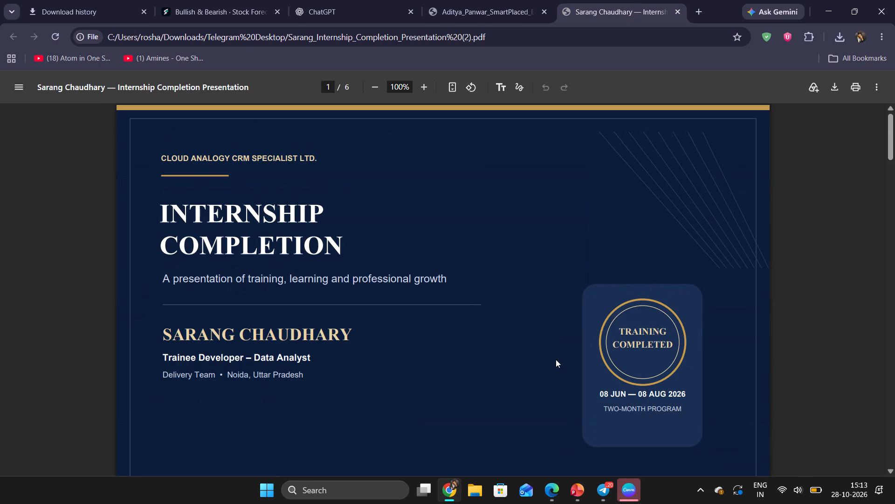
pyautogui.scroll(-10, 556, 359)
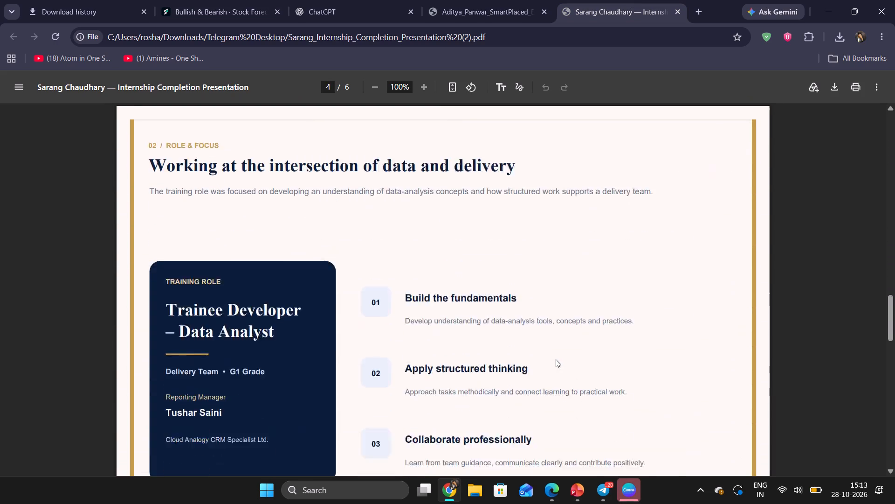
pyautogui.scroll(-7, 556, 359)
pyautogui.scroll(13, 556, 359)
pyautogui.scroll(12, 556, 359)
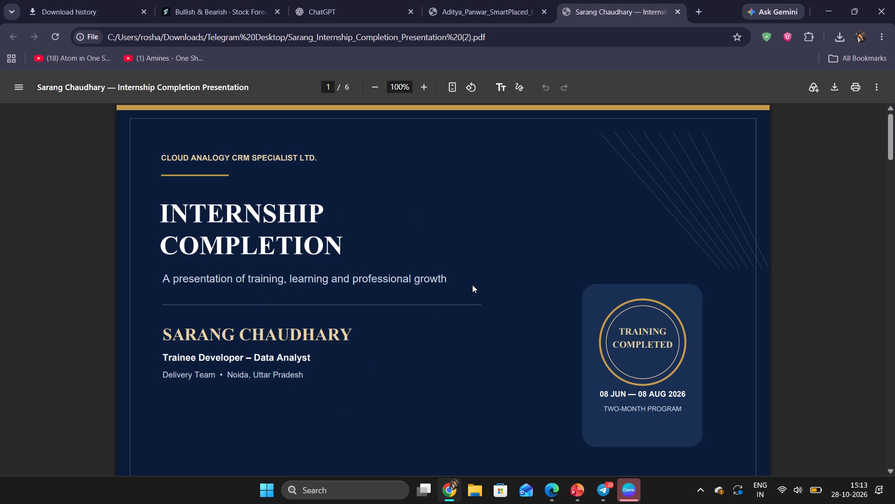
pyautogui.scroll(-6, 472, 285)
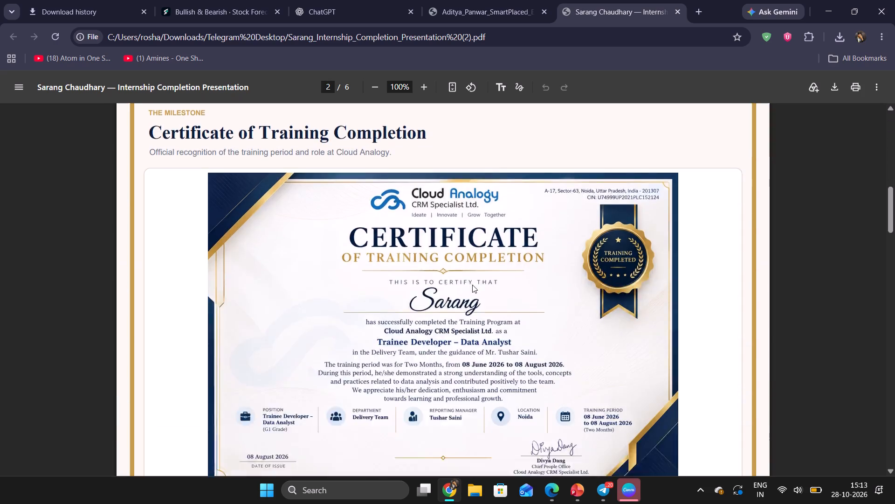
pyautogui.scroll(-6, 472, 285)
pyautogui.hscroll(5, 472, 285)
pyautogui.scroll(1, 472, 285)
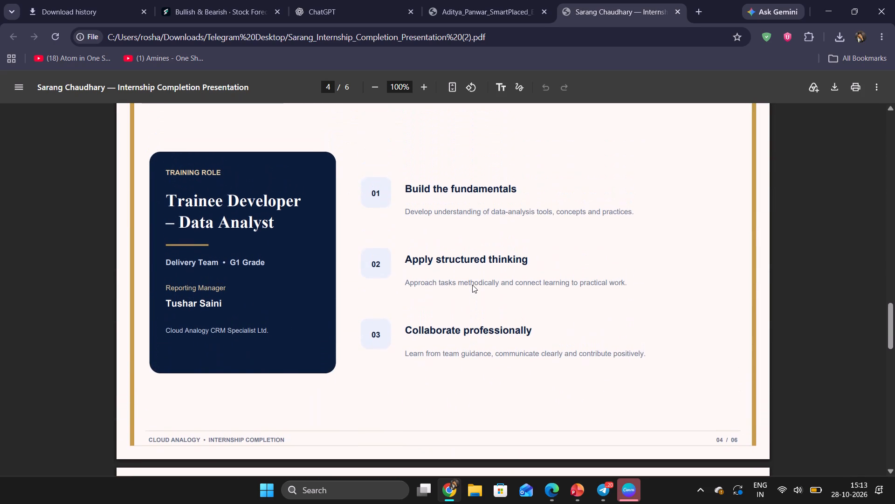
pyautogui.scroll(1, 472, 285)
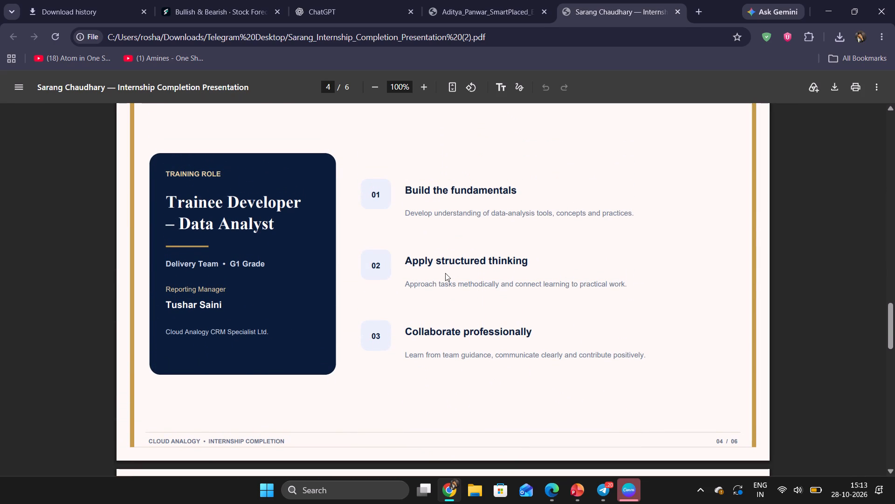
pyautogui.scroll(-13, 464, 325)
pyautogui.scroll(3, 465, 245)
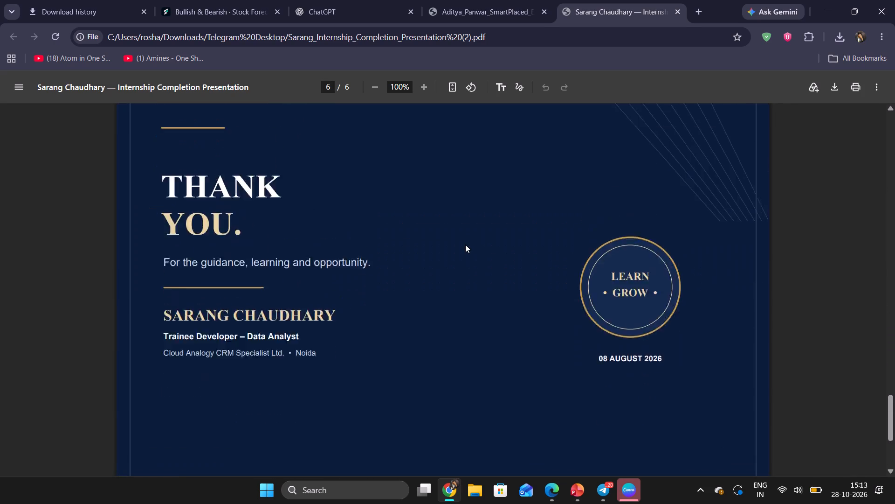
pyautogui.scroll(2, 465, 245)
pyautogui.scroll(-9, 465, 245)
pyautogui.scroll(17, 465, 245)
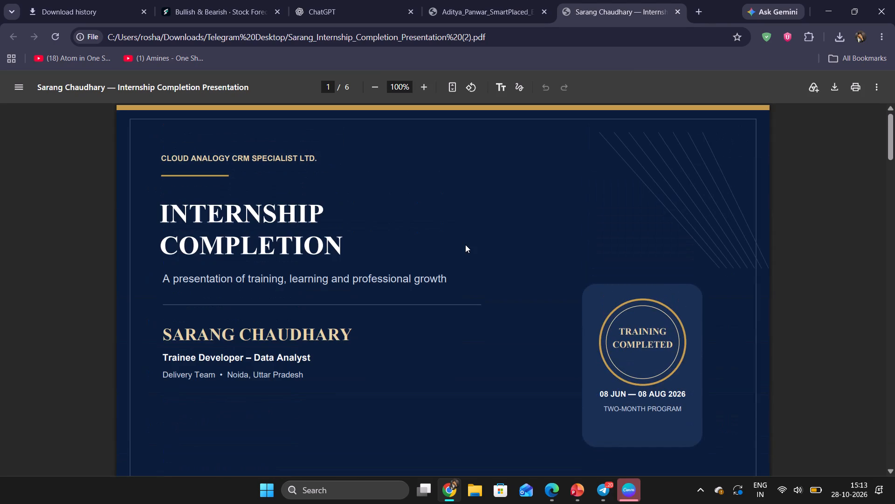
pyautogui.scroll(1, 465, 245)
# Go through the internship completion presentation page by page up to the closing Thank You slide.
pyautogui.scroll(-9, 396, 73)
pyautogui.press('Right')
pyautogui.scroll(1, 399, 40)
pyautogui.press('Right')
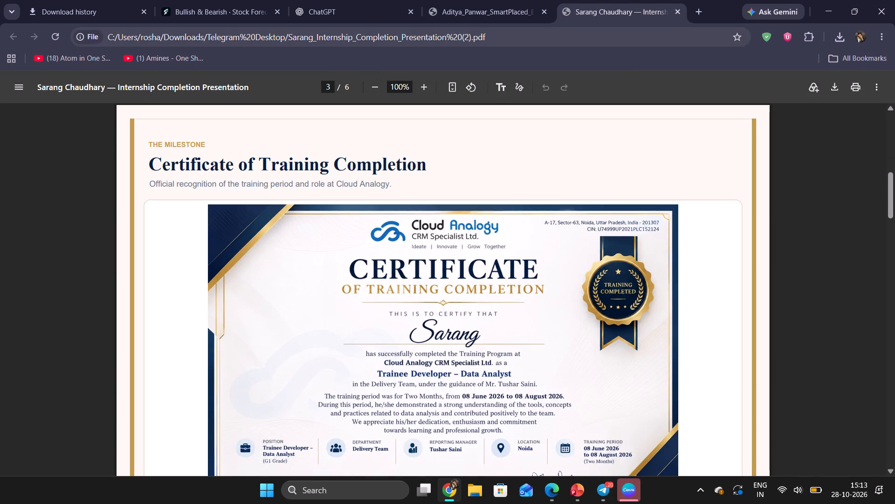
pyautogui.press('Left')
pyautogui.press('Right')
pyautogui.press('Left')
pyautogui.press('Left')
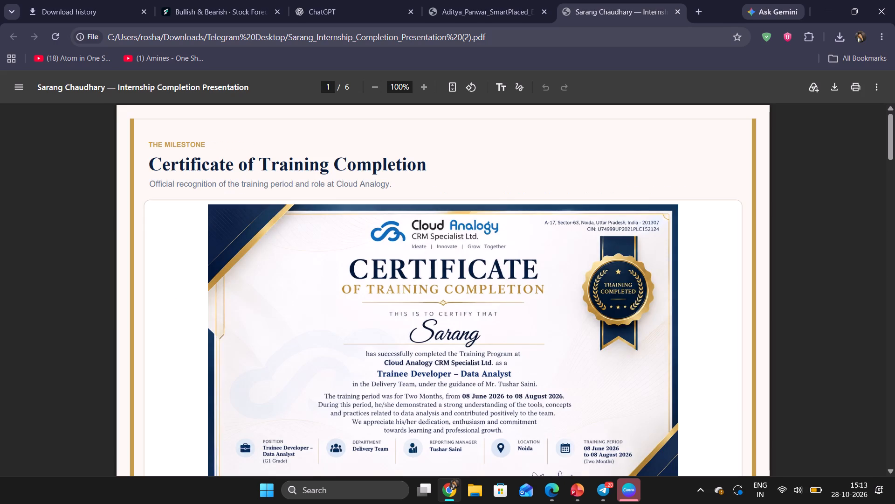
pyautogui.press('Right')
pyautogui.press('Right')
pyautogui.press('Right')
pyautogui.press('Right')
pyautogui.press('Right')
pyautogui.press('Right')
pyautogui.press('Right')
pyautogui.press('Right')
pyautogui.press('Right')
pyautogui.press('Right')
pyautogui.press('Right')
pyautogui.press('Right')
pyautogui.press('Right')
pyautogui.press('Right')
pyautogui.press('Right')
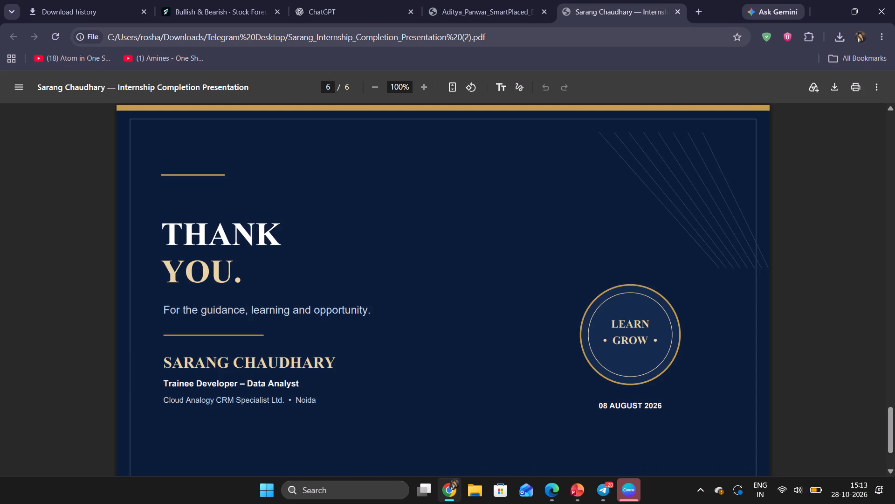
# Open the Stock_Forecastr_Cinematic_Reveal_Horizontal_V2.mp4 video from the full download history and watch it in full screen.
pyautogui.click(399, 40)
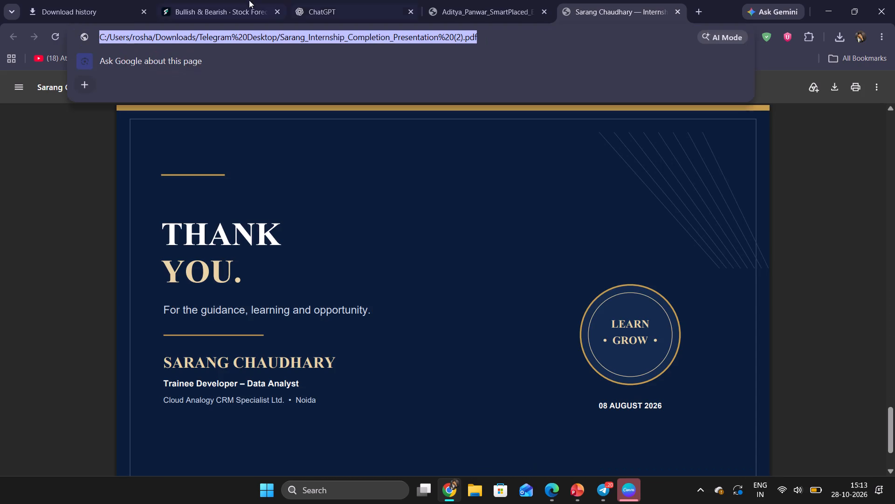
pyautogui.click(837, 34)
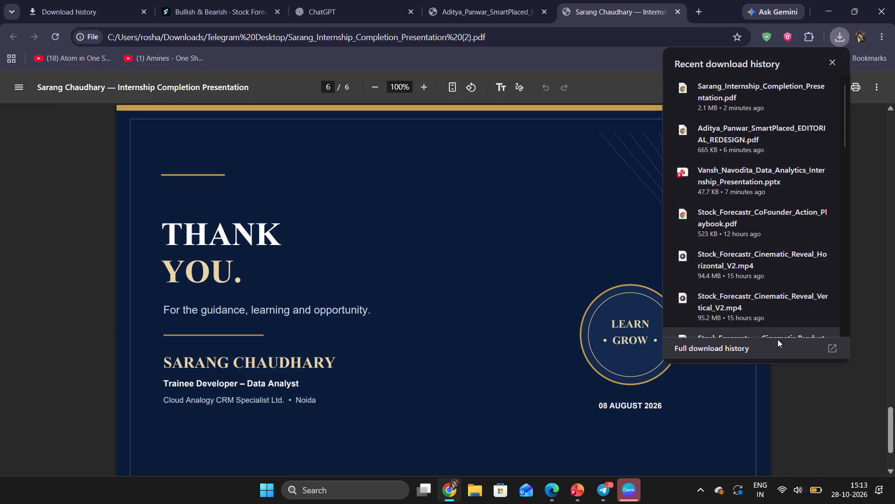
pyautogui.click(766, 345)
pyautogui.scroll(8, 466, 304)
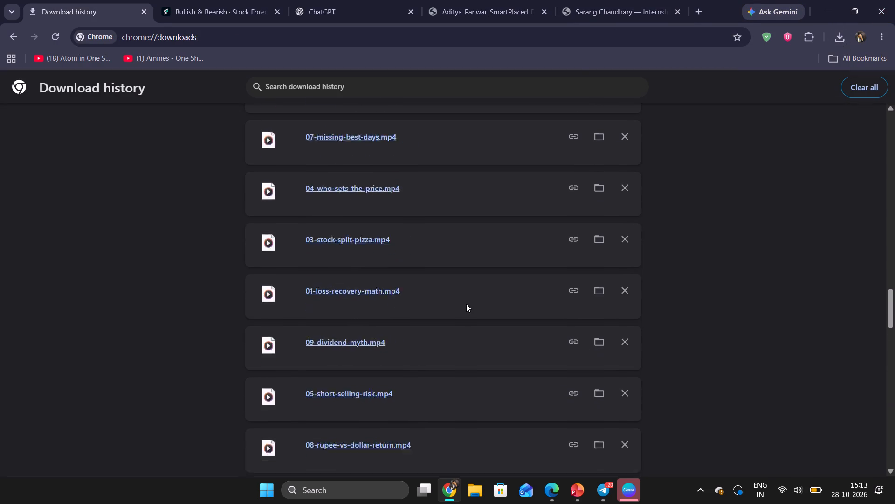
pyautogui.scroll(13, 466, 304)
pyautogui.scroll(-1, 466, 304)
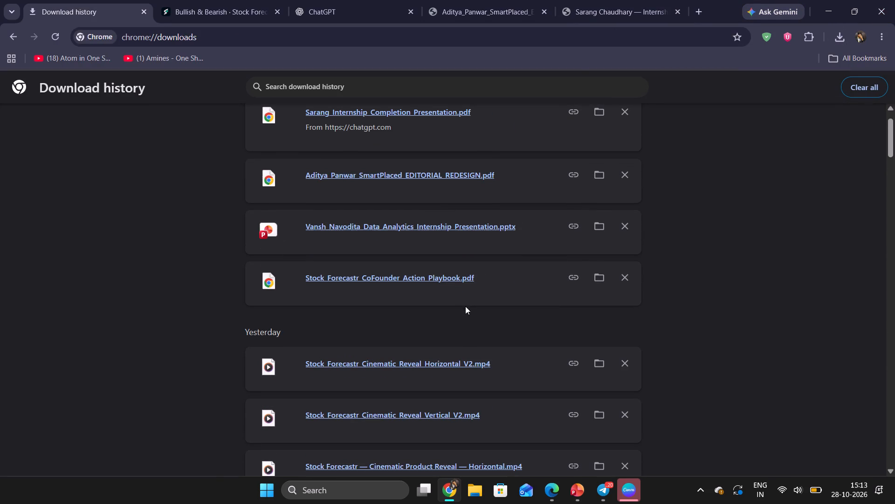
pyautogui.click(458, 362)
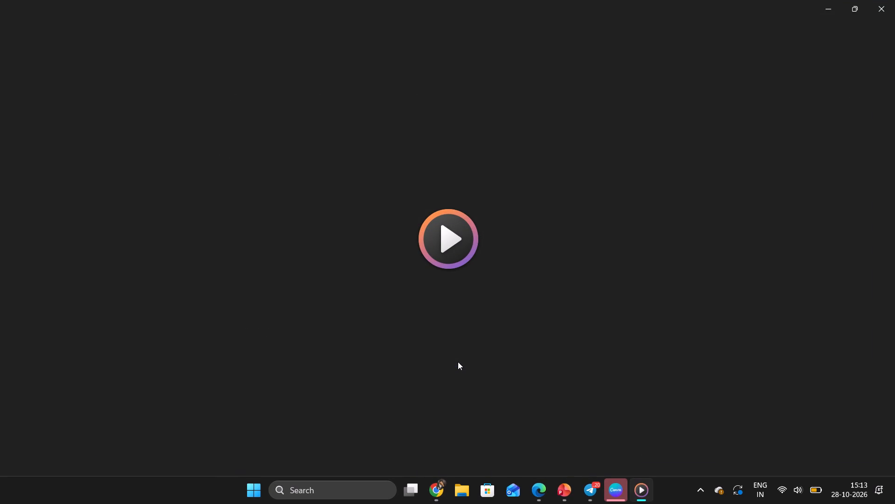
pyautogui.doubleClick(745, 303)
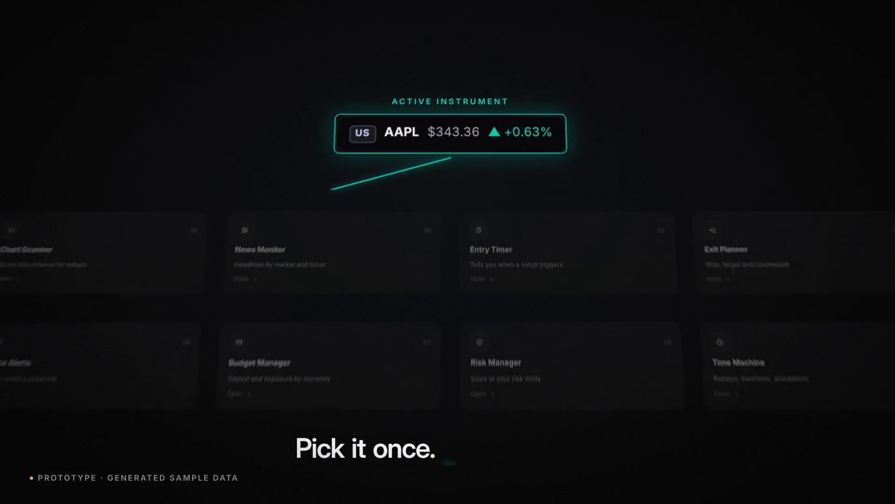
# Pause the video, leave full screen, resume playback and skip ahead to about 00:00:42, and close the player.
pyautogui.press('space')
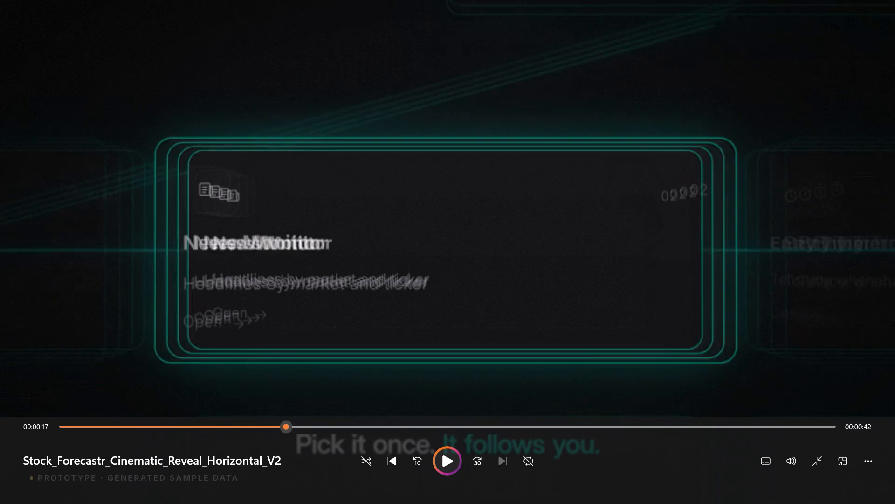
pyautogui.press('Escape')
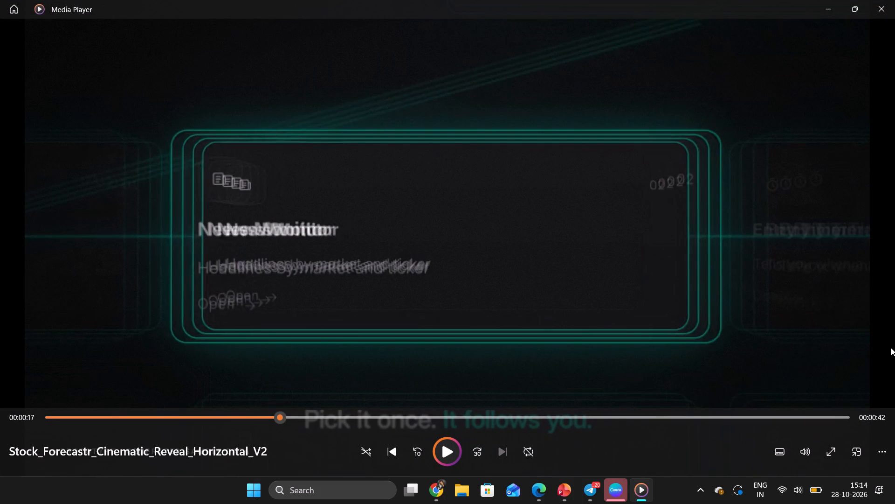
pyautogui.click(494, 318)
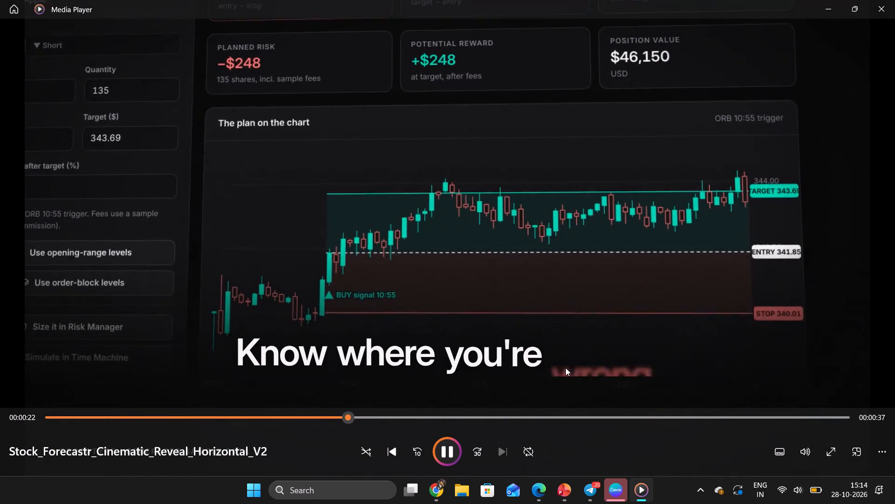
pyautogui.click(539, 421)
pyautogui.moveTo(539, 421); pyautogui.dragTo(620, 409)
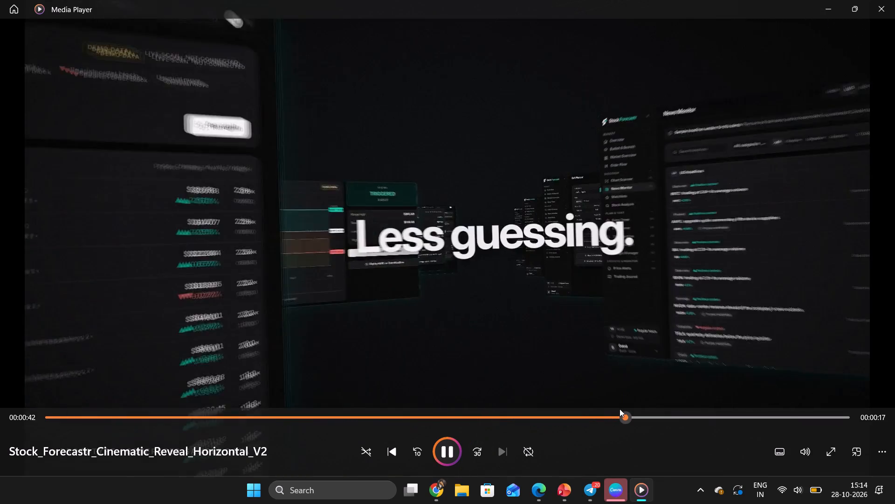
pyautogui.click(562, 416)
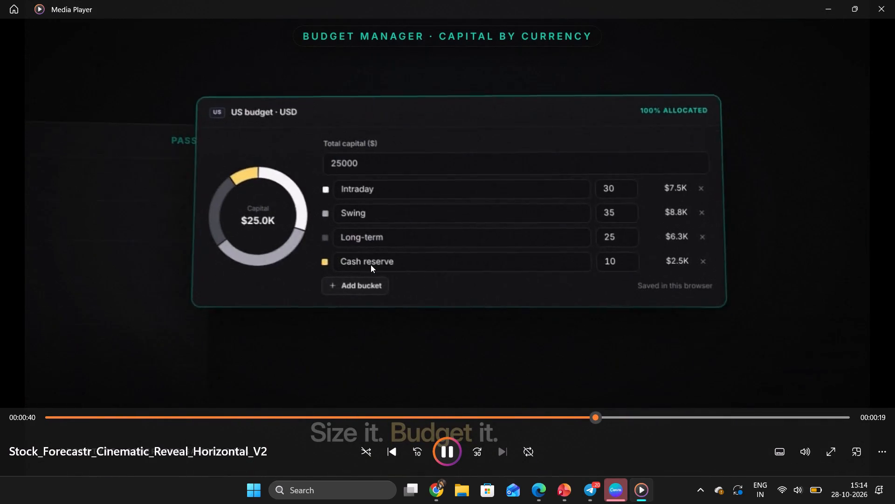
pyautogui.click(894, 0)
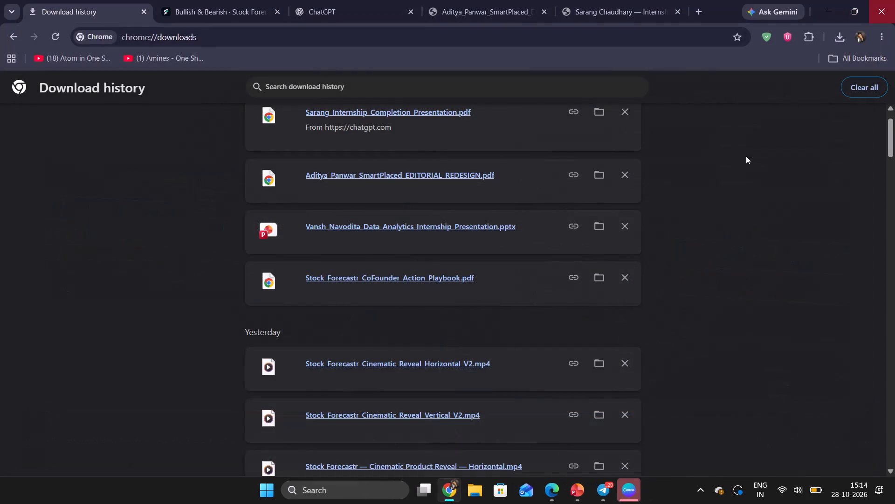
# Switch to Canva, look over the Mahi Front page.pdf design and close it.
pyautogui.click(633, 485)
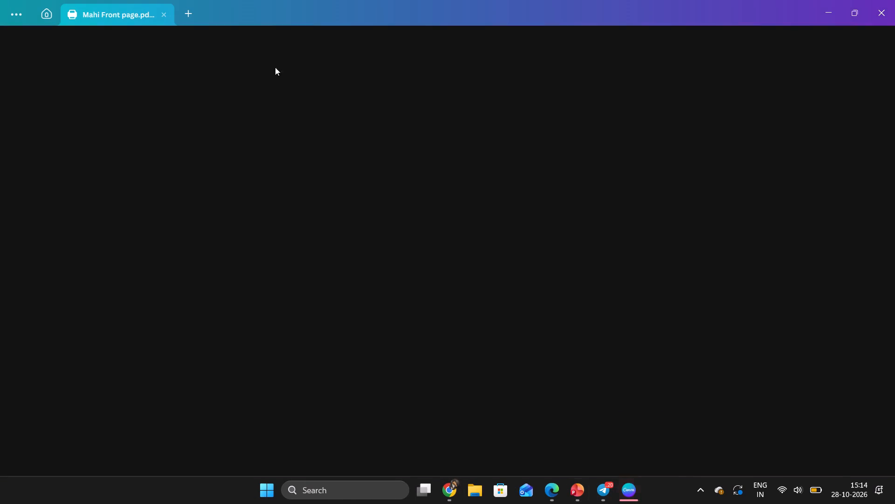
pyautogui.scroll(-13, 324, 197)
pyautogui.scroll(10, 324, 197)
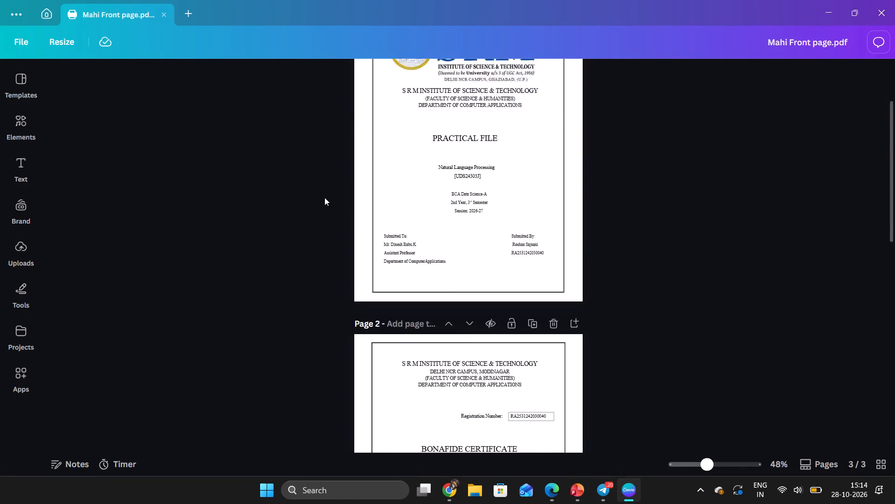
pyautogui.click(165, 13)
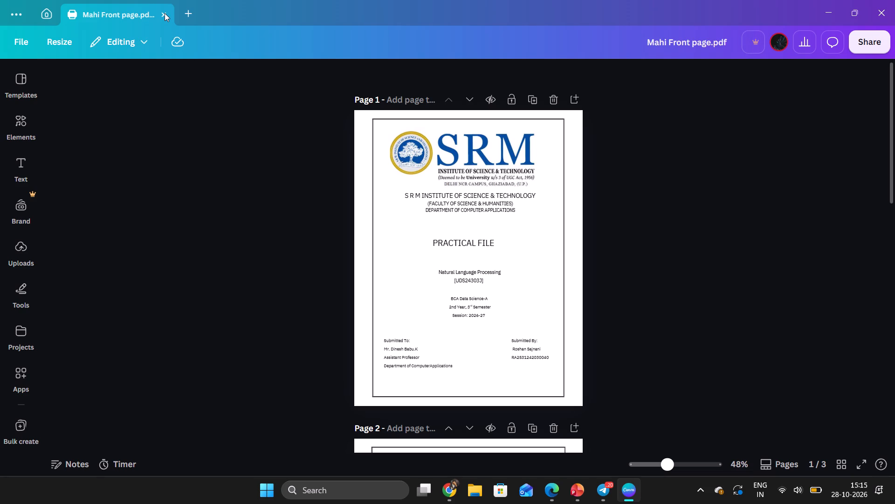
# Close the Mahi Front page.pdf design and dismiss the Canva Business free trial offer.
pyautogui.click(165, 13)
pyautogui.click(165, 13)
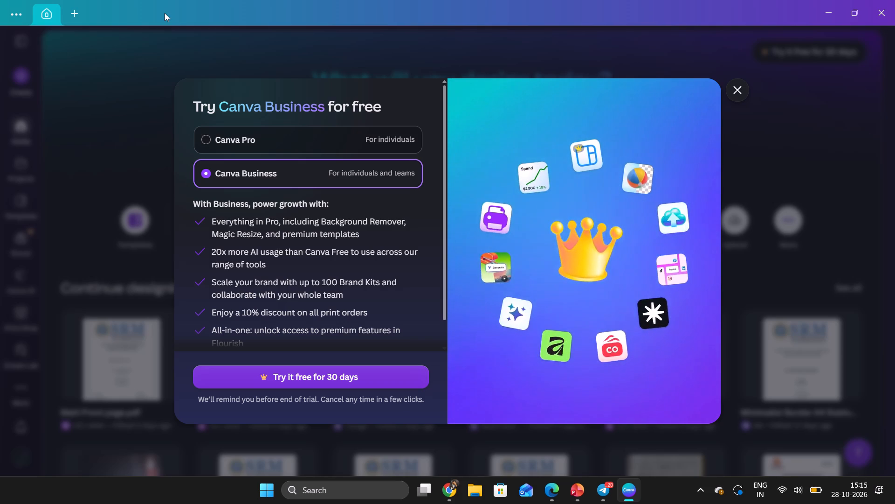
pyautogui.click(165, 13)
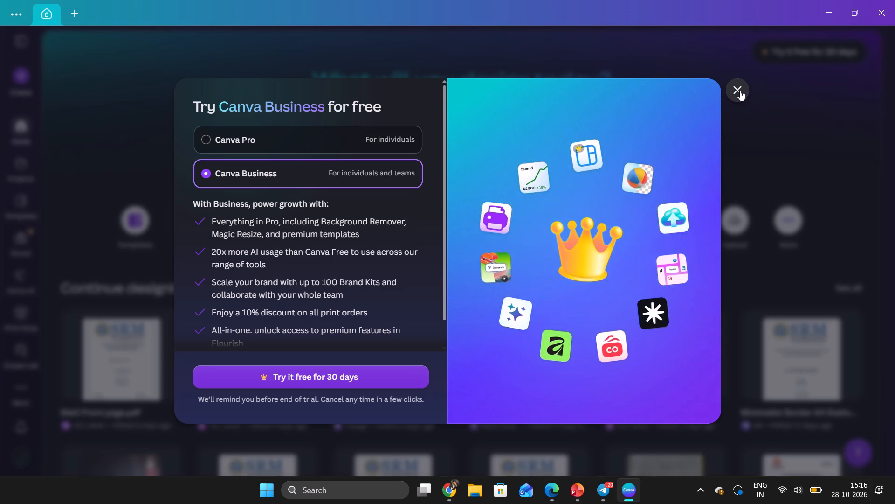
pyautogui.click(740, 91)
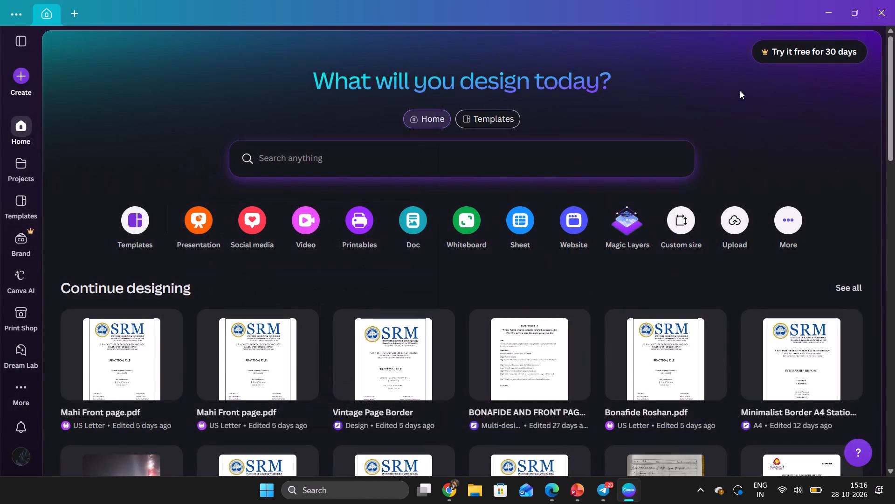
# Look over the recent designs, templates and print products on the Canva home page, and close Canva.
pyautogui.scroll(-4, 804, 201)
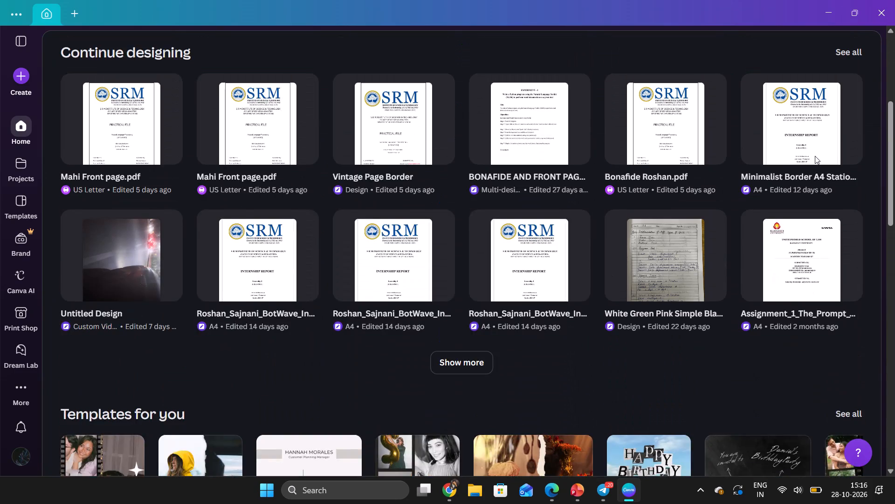
pyautogui.scroll(-8, 815, 156)
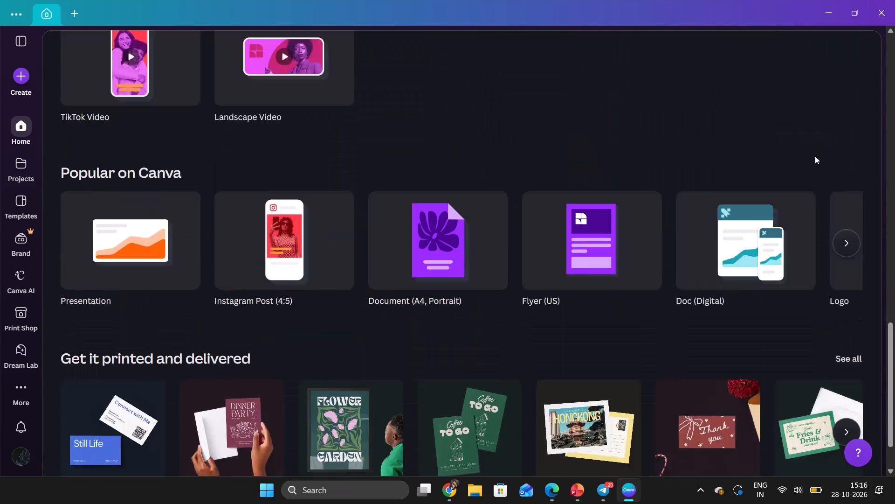
pyautogui.scroll(-2, 815, 156)
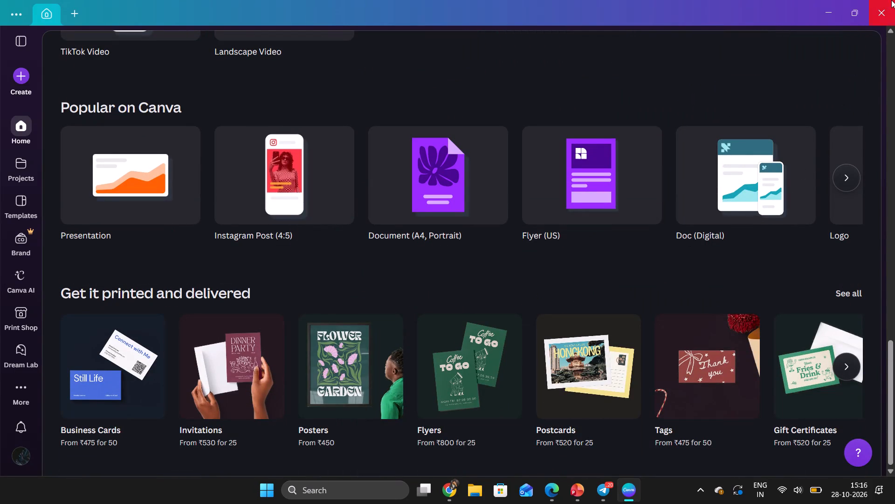
pyautogui.click(880, 14)
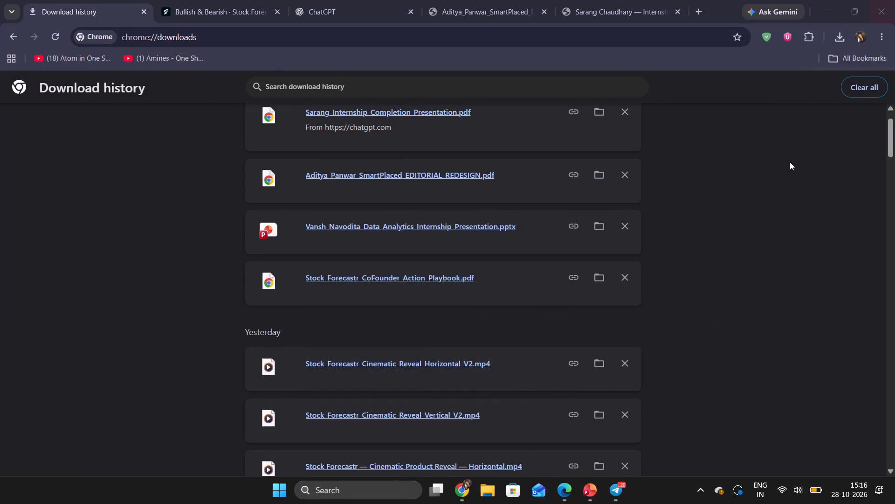
# Switch to the internship completion presentation in the browser and page back to its title slide.
pyautogui.click(663, 0)
pyautogui.scroll(1, 639, 199)
pyautogui.keyDown('ctrl'); pyautogui.scroll(-1, 685, 22); pyautogui.keyUp('ctrl')
pyautogui.keyDown('ctrl'); pyautogui.scroll(1, 685, 22); pyautogui.keyUp('ctrl')
pyautogui.keyDown('ctrl'); pyautogui.scroll(-2, 685, 22); pyautogui.keyUp('ctrl')
pyautogui.scroll(3, 685, 22)
pyautogui.keyDown('ctrl'); pyautogui.scroll(1, 685, 22); pyautogui.keyUp('ctrl')
pyautogui.press('Left')
pyautogui.press('Left')
pyautogui.press('Left')
pyautogui.press('Left')
pyautogui.press('Left')
pyautogui.press('Left')
pyautogui.press('Left')
pyautogui.press('Left')
pyautogui.press('Left')
pyautogui.press('Left')
pyautogui.press('Left')
pyautogui.press('Left')
pyautogui.press('Left')
pyautogui.press('Left')
pyautogui.press('Left')
pyautogui.press('Left')
pyautogui.press('Left')
pyautogui.press('Left')
pyautogui.press('Left')
pyautogui.press('Left')
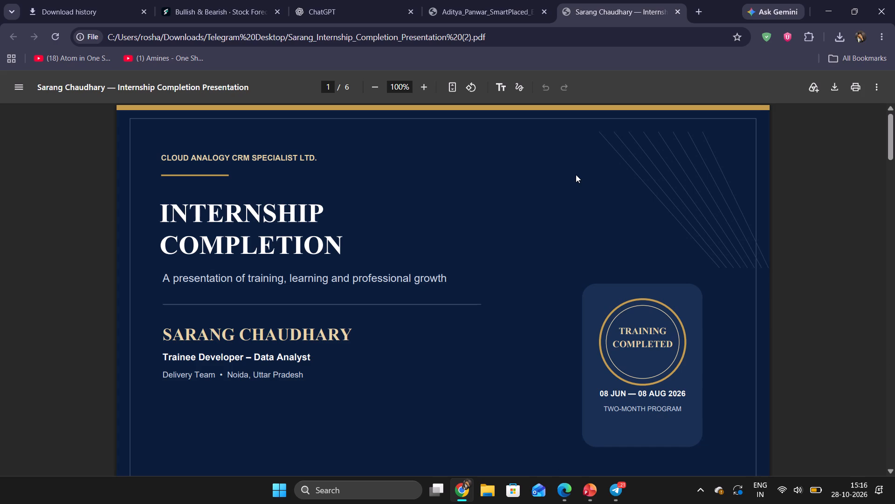
# Page forward through the internship completion presentation to the Thank You slide, and switch to the SmartPlaced editorial redesign PDF.
pyautogui.press('Right')
pyautogui.press('Right')
pyautogui.press('Right')
pyautogui.press('Right')
pyautogui.press('Right')
pyautogui.press('Right')
pyautogui.press('Right')
pyautogui.press('Right')
pyautogui.press('Right')
pyautogui.press('Right')
pyautogui.press('Right')
pyautogui.press('Right')
pyautogui.press('Right')
pyautogui.press('Right')
pyautogui.press('Right')
pyautogui.press('Right')
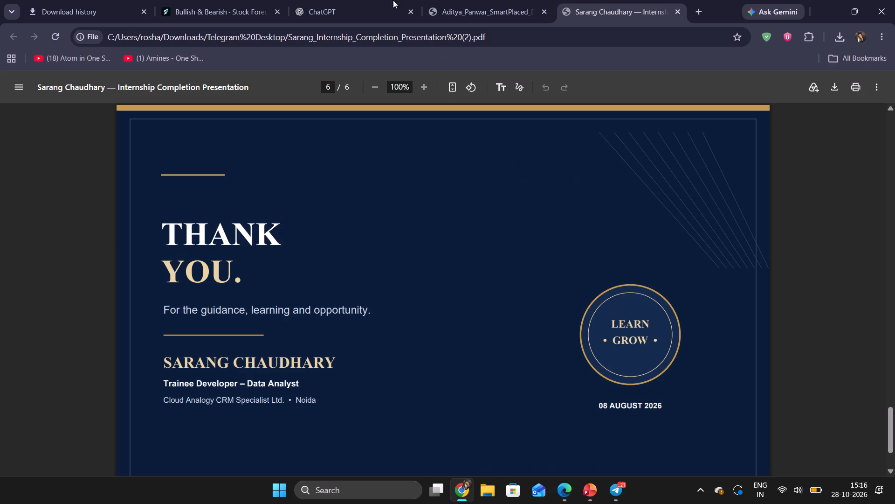
pyautogui.click(499, 13)
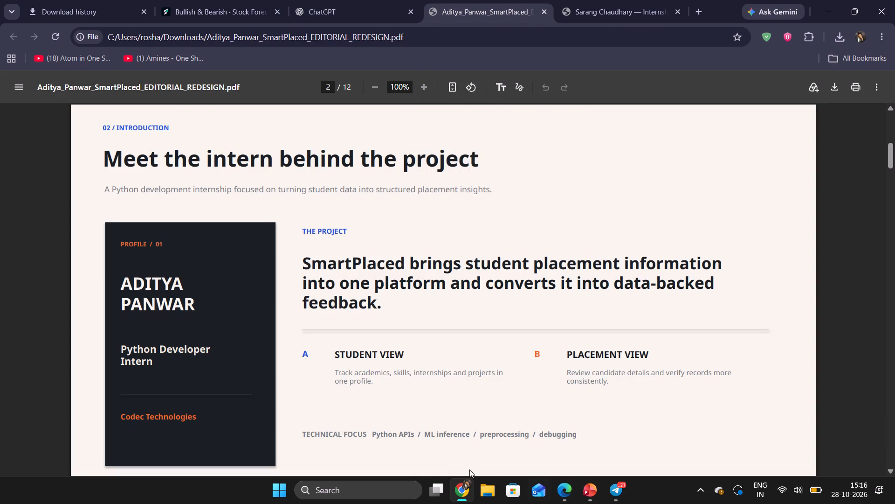
# Search the computer for "can" and launch the Canva app.
pyautogui.click(360, 486)
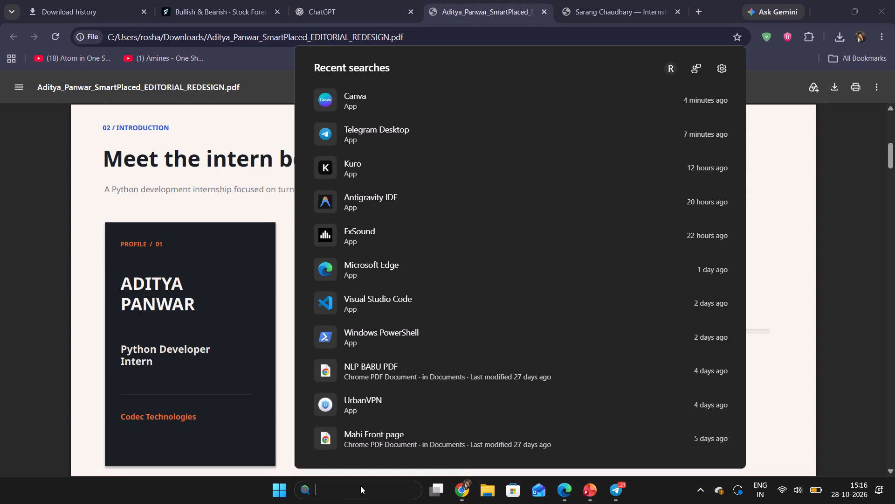
pyautogui.write('can')
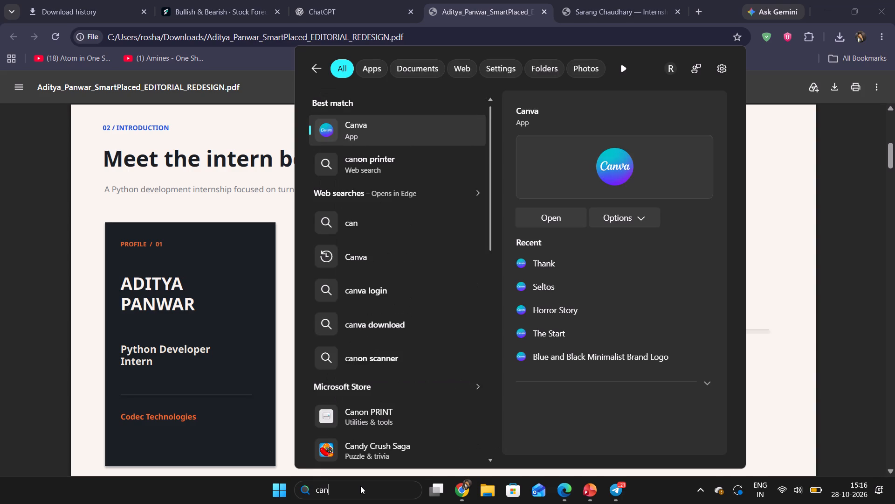
pyautogui.press('Return')
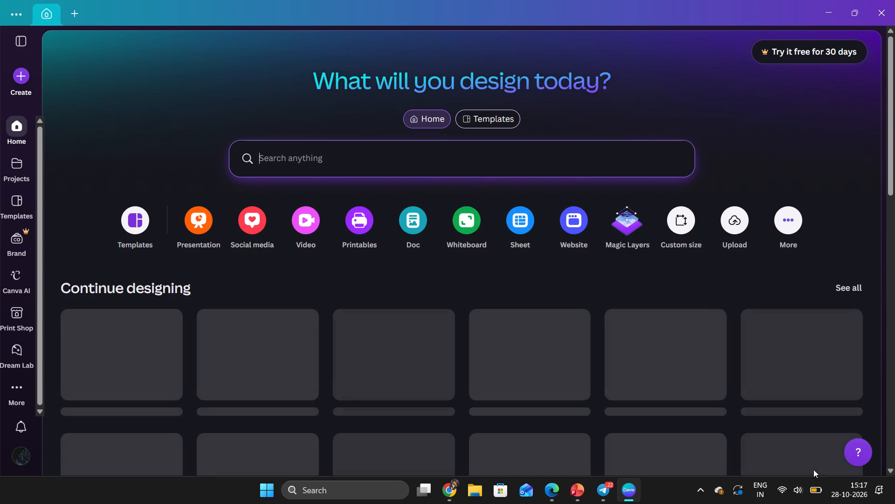
pyautogui.click(805, 495)
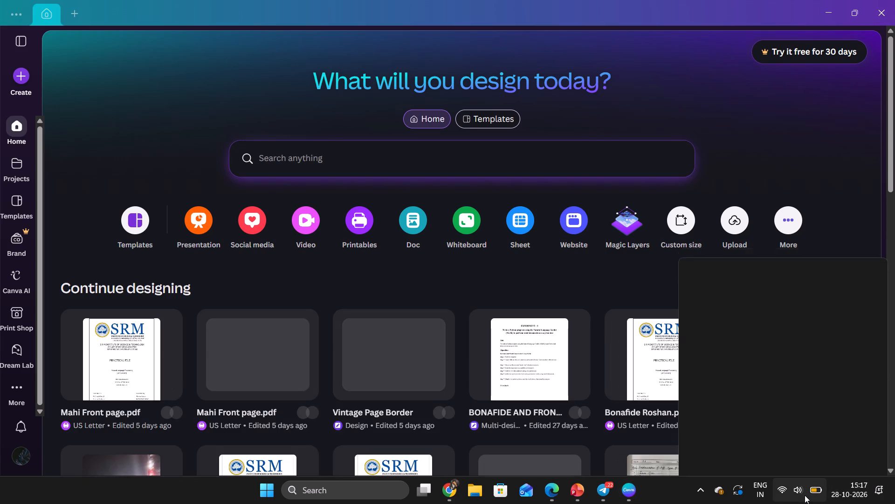
pyautogui.click(805, 495)
# Show more of the recent designs and open the first BotWave Internship Report design in the second row.
pyautogui.scroll(-2, 373, 298)
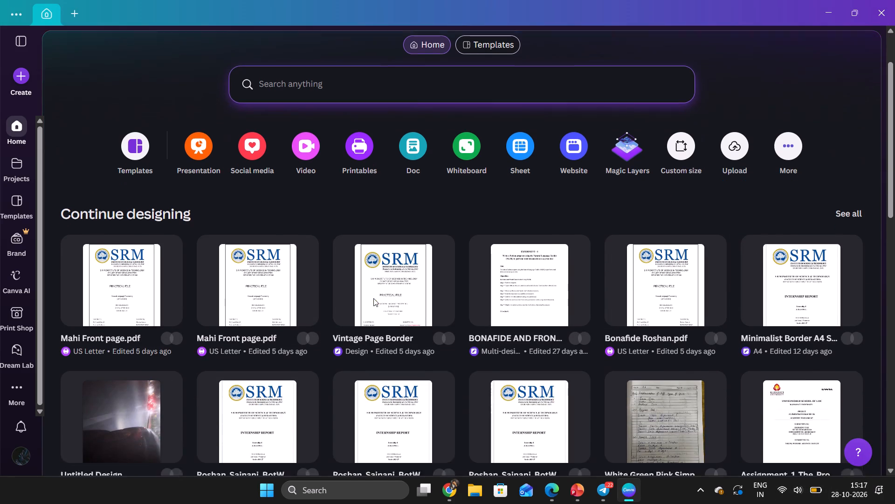
pyautogui.scroll(-2, 373, 298)
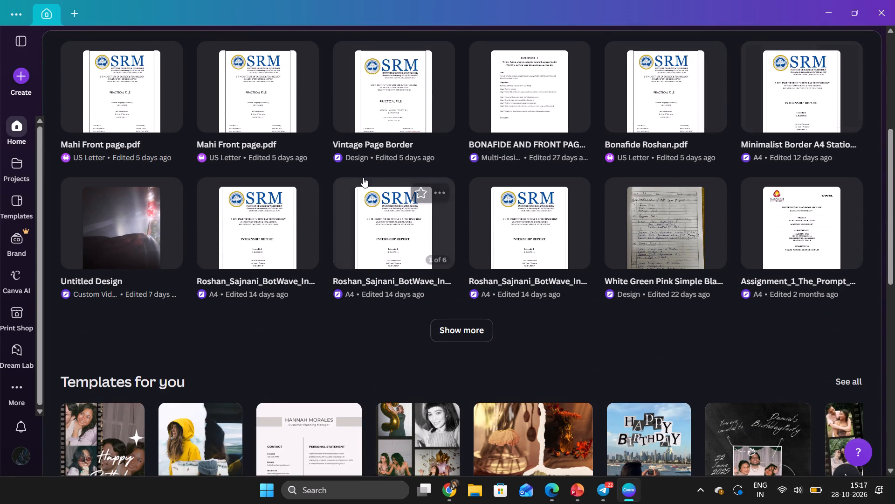
pyautogui.click(449, 337)
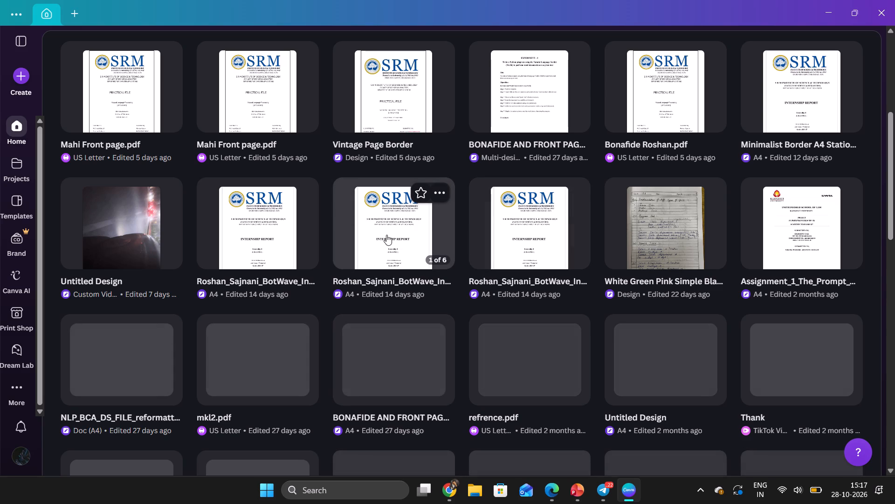
pyautogui.click(300, 229)
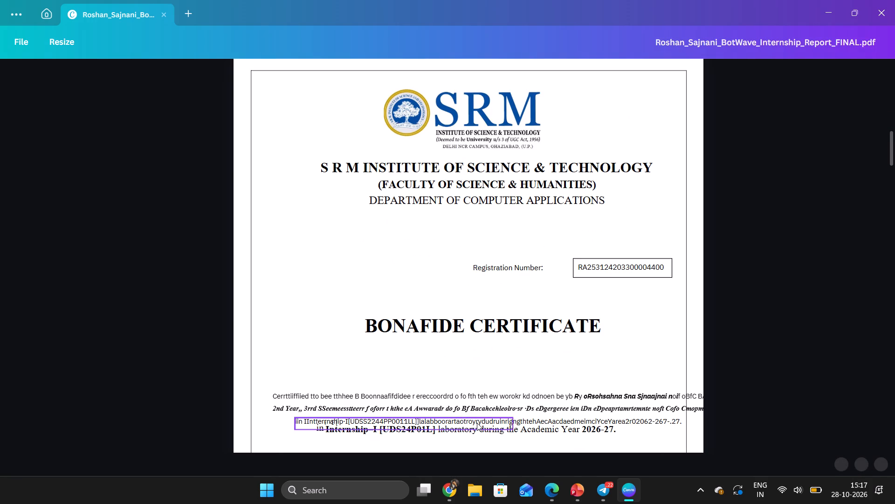
# Examine the BotWave internship report's cover, bonafide certificate, offer letter and acknowledgement pages, ending back on page 1.
pyautogui.scroll(9, 479, 266)
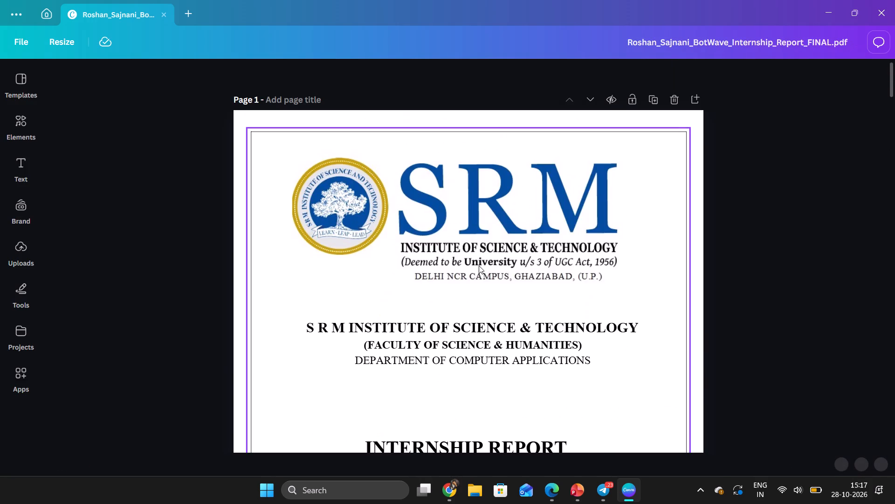
pyautogui.scroll(5, 479, 266)
pyautogui.scroll(-14, 479, 266)
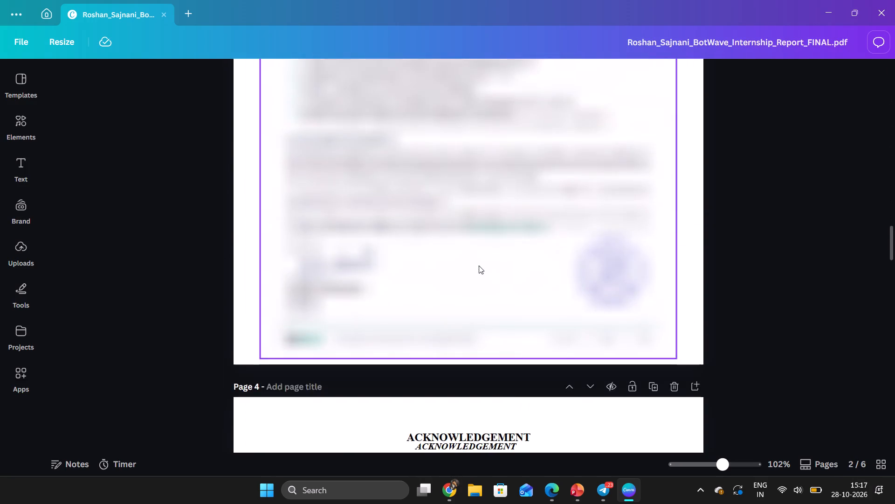
pyautogui.scroll(8, 479, 266)
pyautogui.scroll(-3, 479, 266)
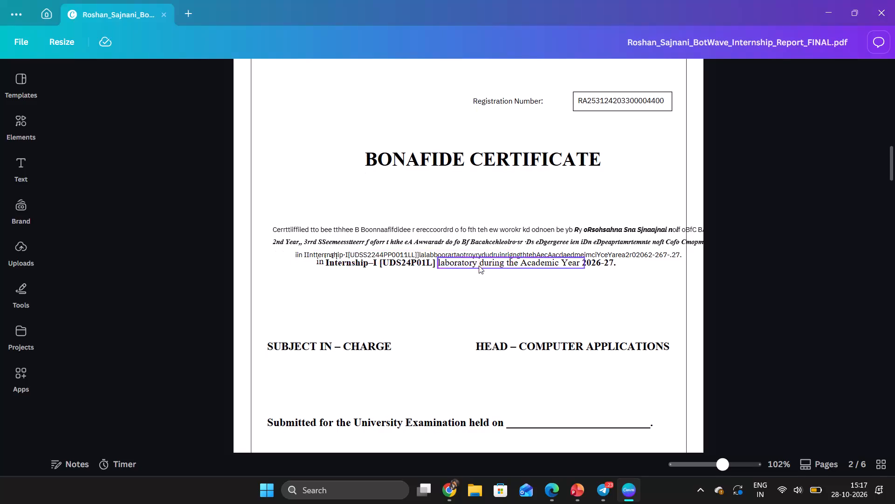
pyautogui.scroll(-16, 479, 266)
pyautogui.scroll(17, 479, 266)
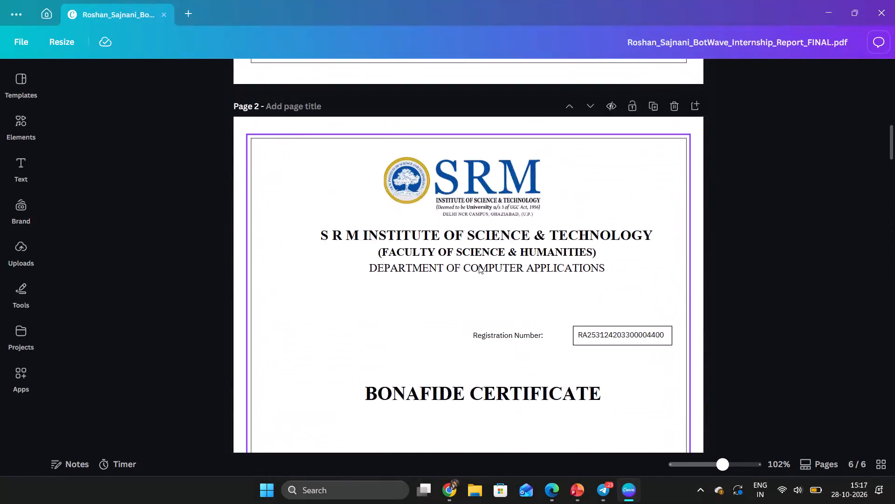
pyautogui.scroll(9, 479, 266)
pyautogui.scroll(-11, 479, 266)
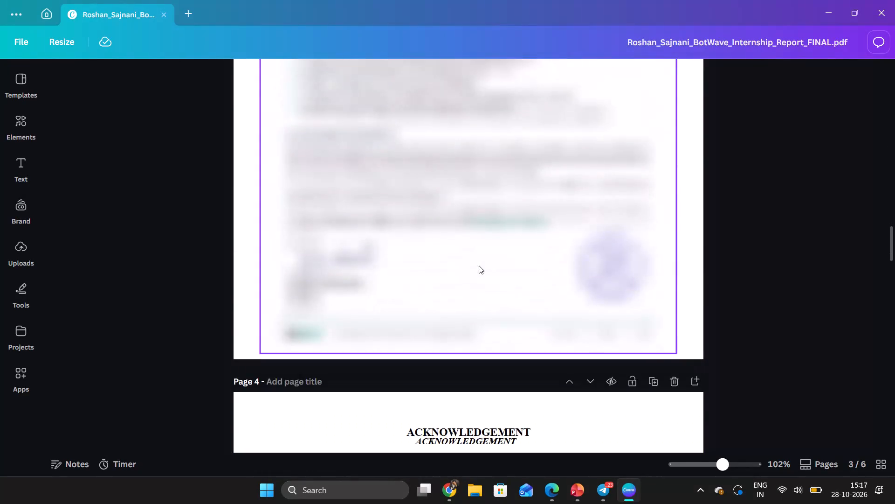
pyautogui.scroll(7, 479, 266)
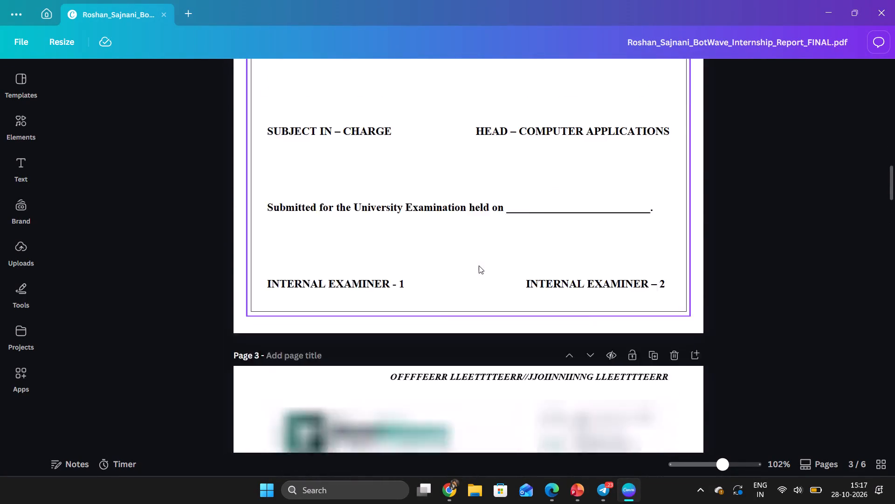
pyautogui.scroll(7, 479, 266)
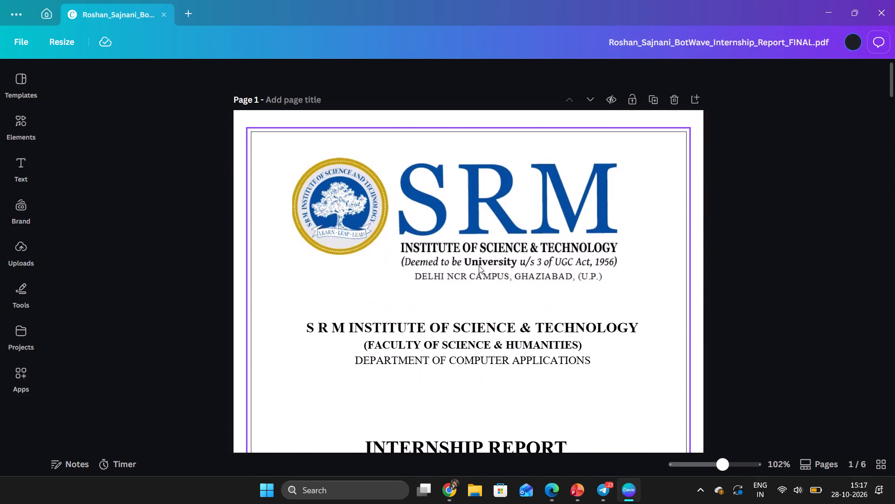
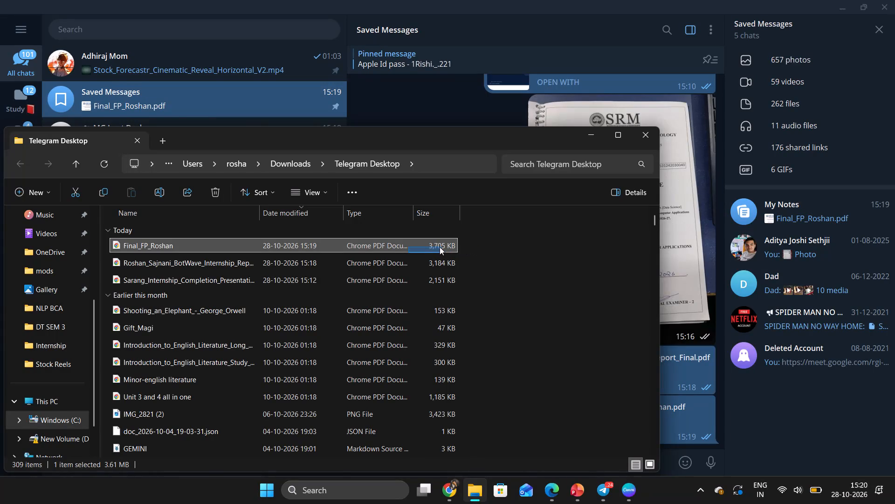
# Upload the Final_FP_Roshan PDF from the Telegram Desktop folder into the BotWave internship report design in Canva.
pyautogui.moveTo(440, 247); pyautogui.dragTo(618, 423)
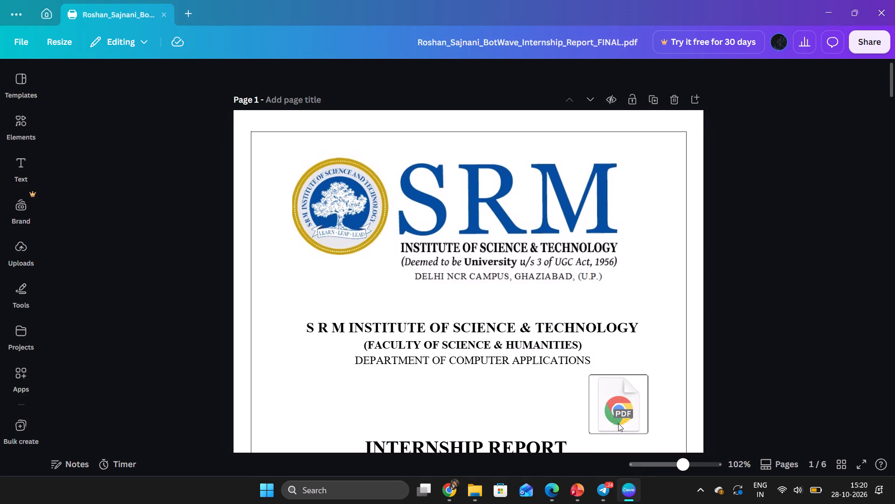
pyautogui.moveTo(618, 423); pyautogui.dragTo(623, 402)
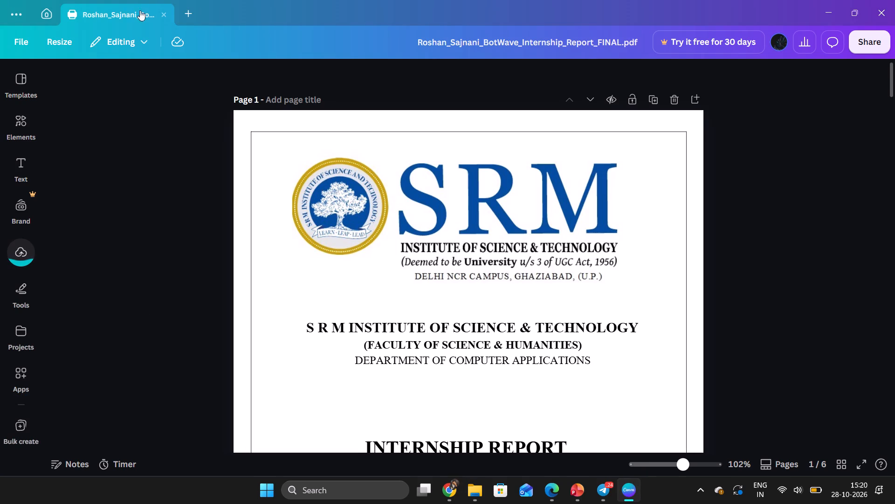
# Close the BotWave internship report design.
pyautogui.click(164, 13)
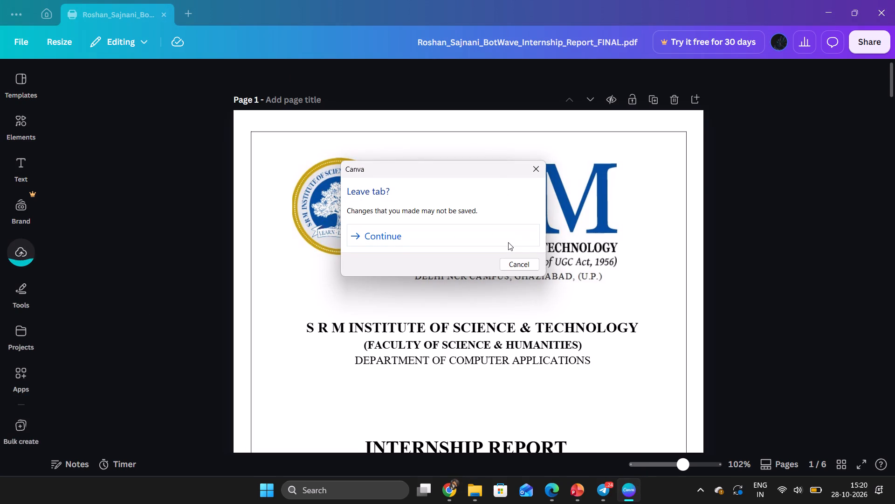
# Confirm leaving the BotWave internship report design and open the Projects area from the home page.
pyautogui.click(508, 242)
pyautogui.scroll(12, 246, 240)
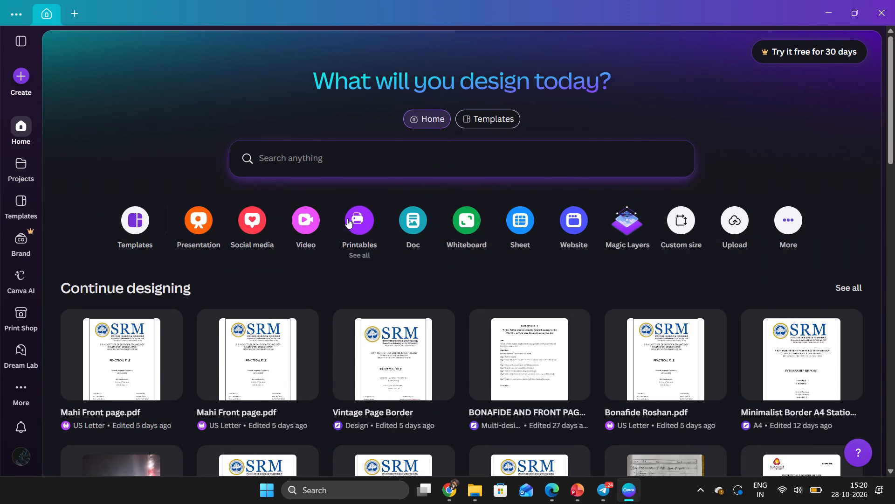
pyautogui.click(22, 165)
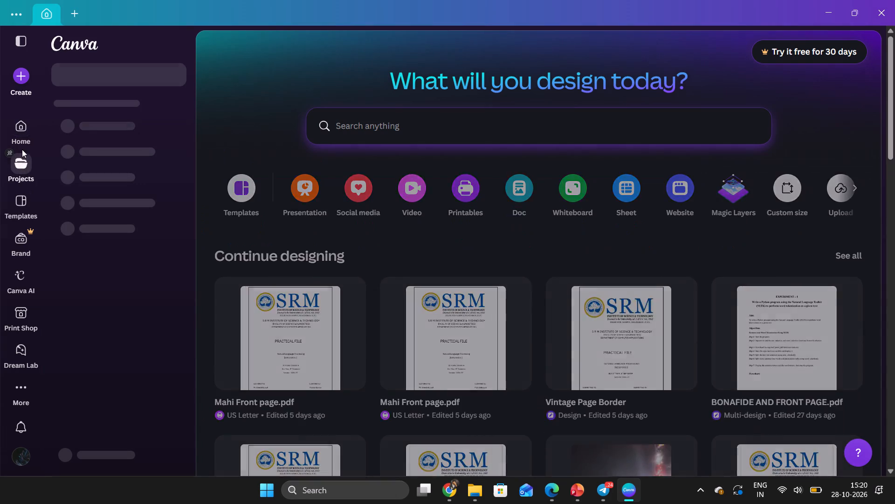
# Return to the home page and enter "a4" in its search to bring up matching suggestions.
pyautogui.click(520, 166)
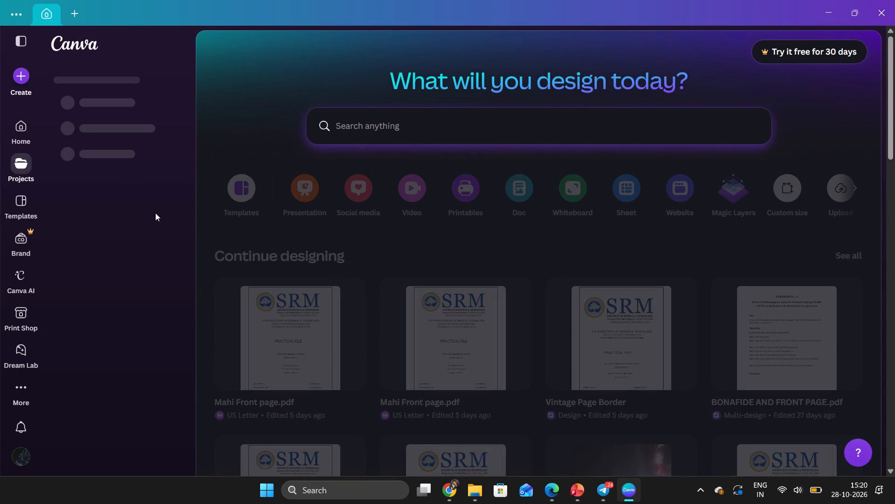
pyautogui.click(26, 402)
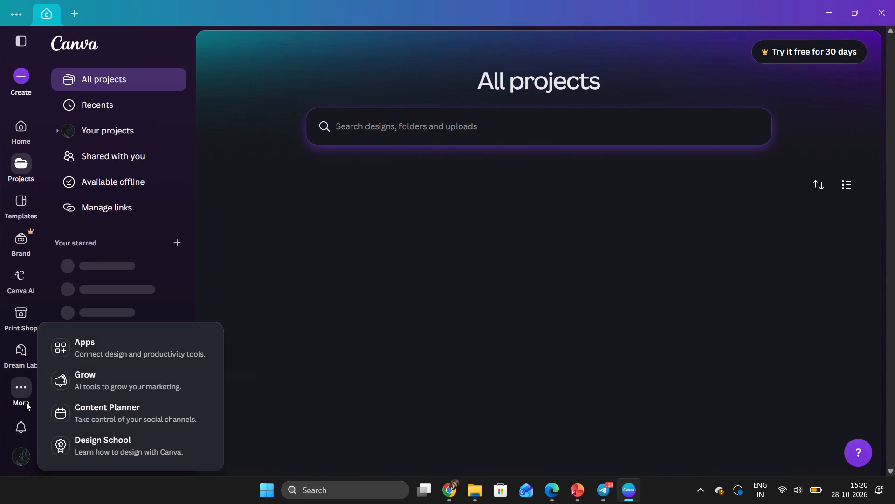
pyautogui.click(21, 126)
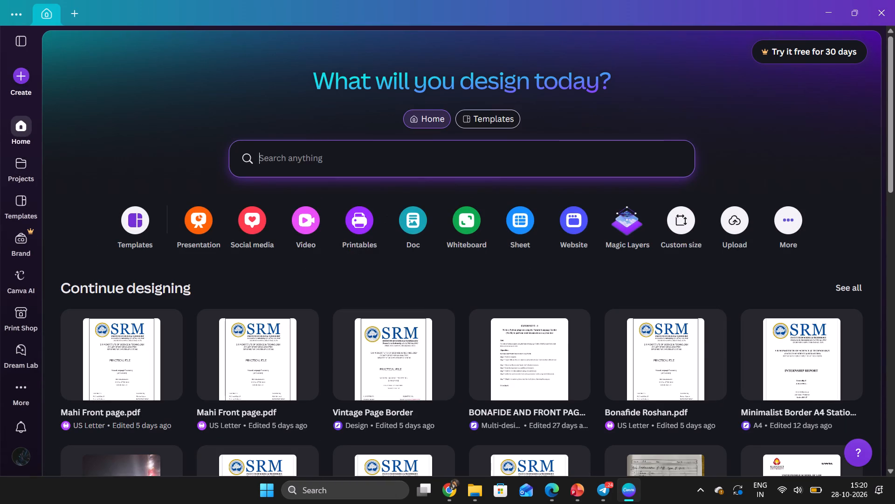
pyautogui.click(352, 163)
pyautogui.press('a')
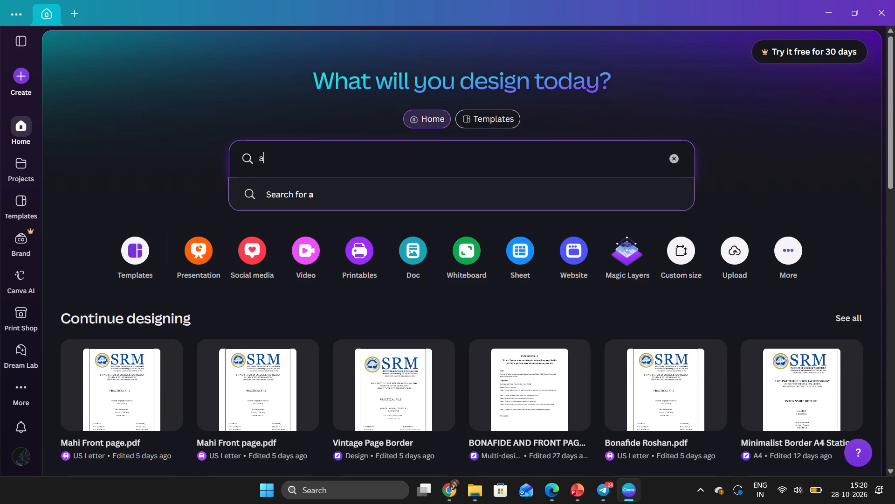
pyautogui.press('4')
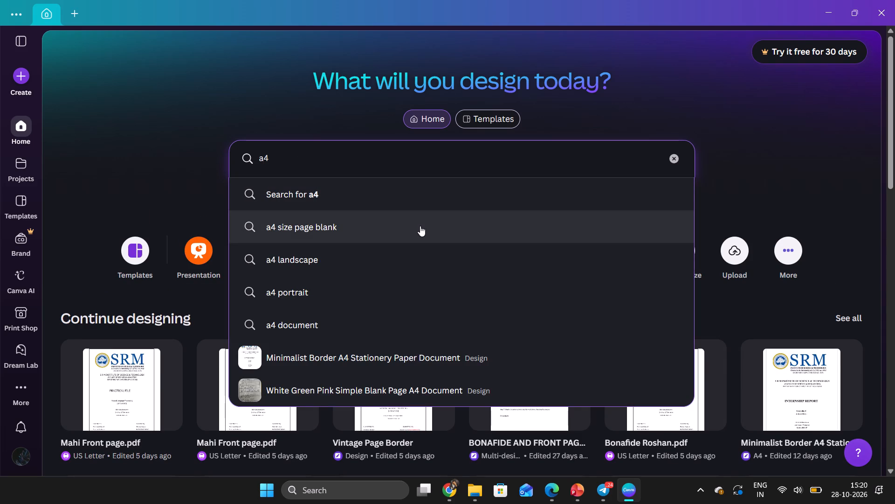
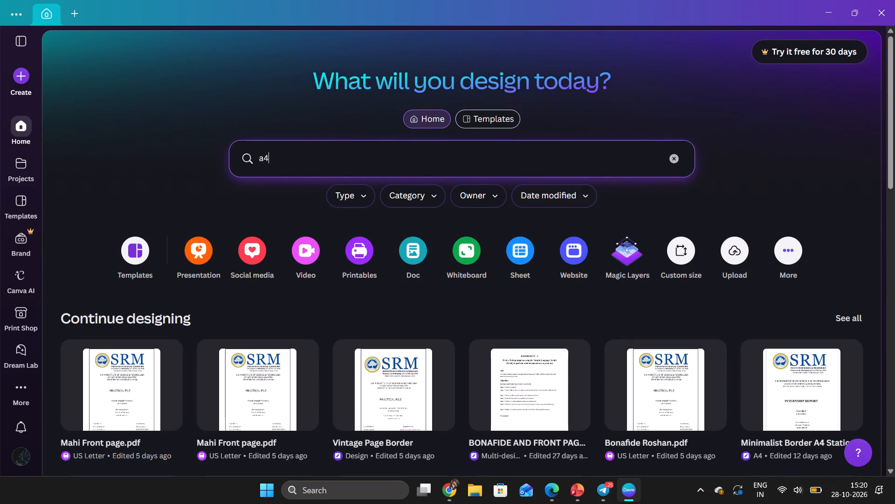
pyautogui.click(786, 503)
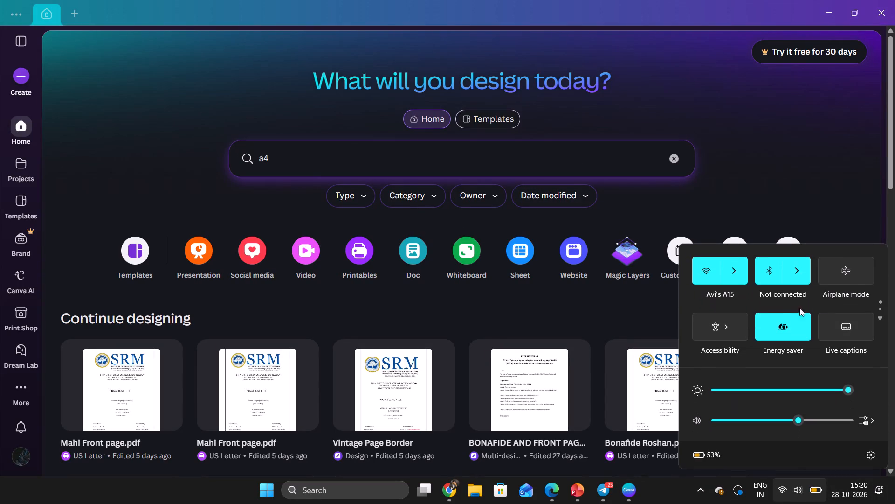
pyautogui.click(732, 271)
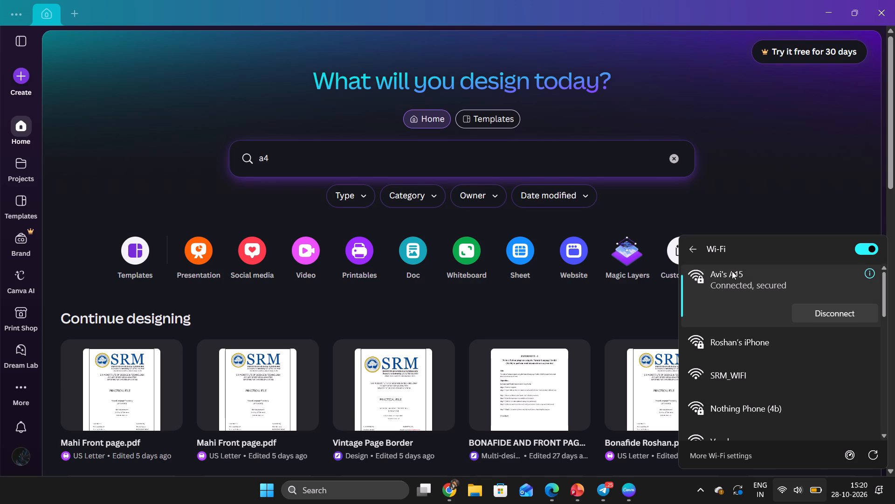
pyautogui.click(743, 338)
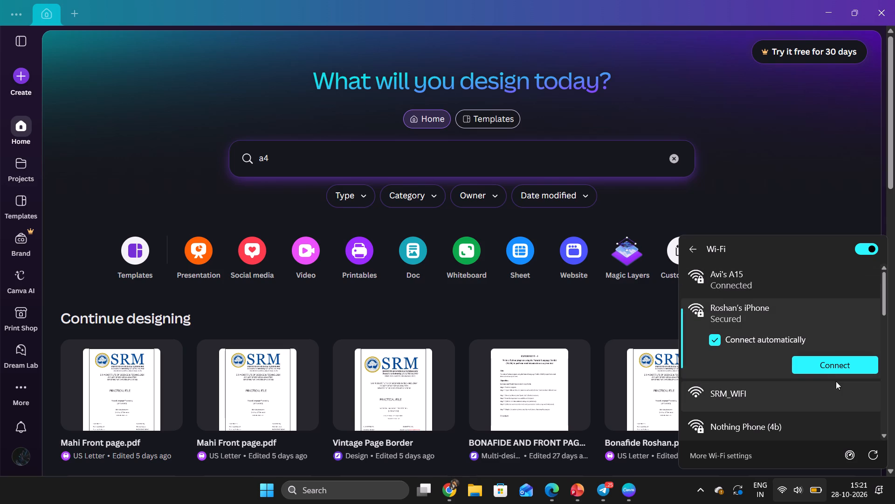
pyautogui.click(846, 366)
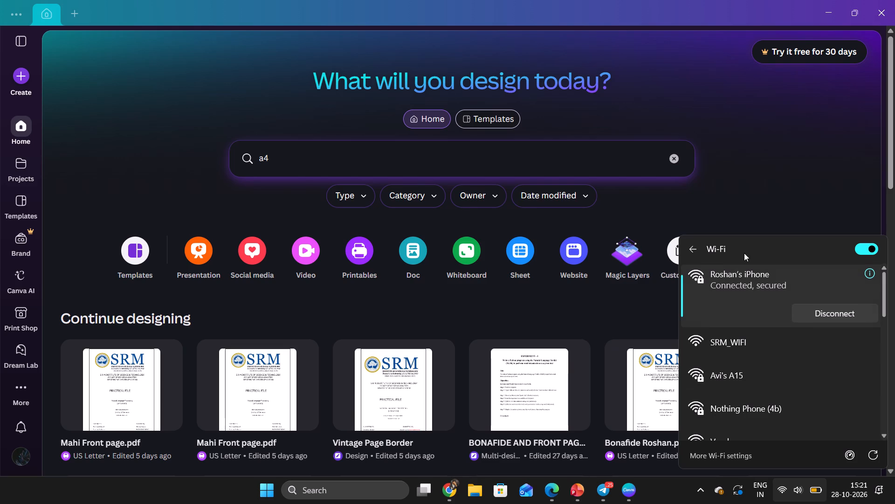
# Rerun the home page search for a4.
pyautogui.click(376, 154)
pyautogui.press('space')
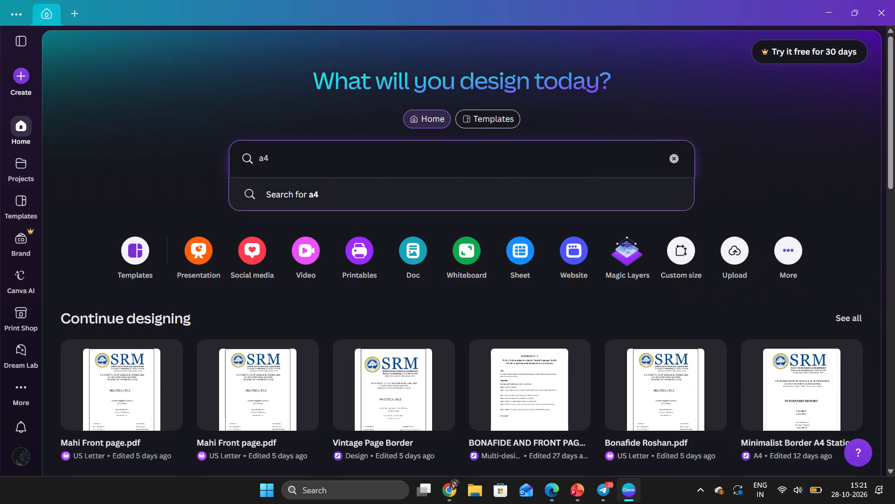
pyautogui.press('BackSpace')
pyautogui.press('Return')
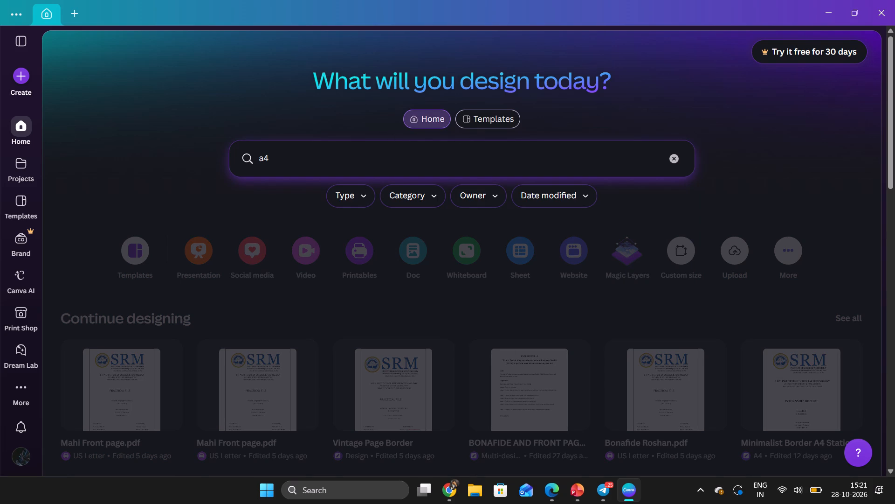
# Bring up the suggestions for a4 and search for the suggested term "a4 size page blank".
pyautogui.click(386, 167)
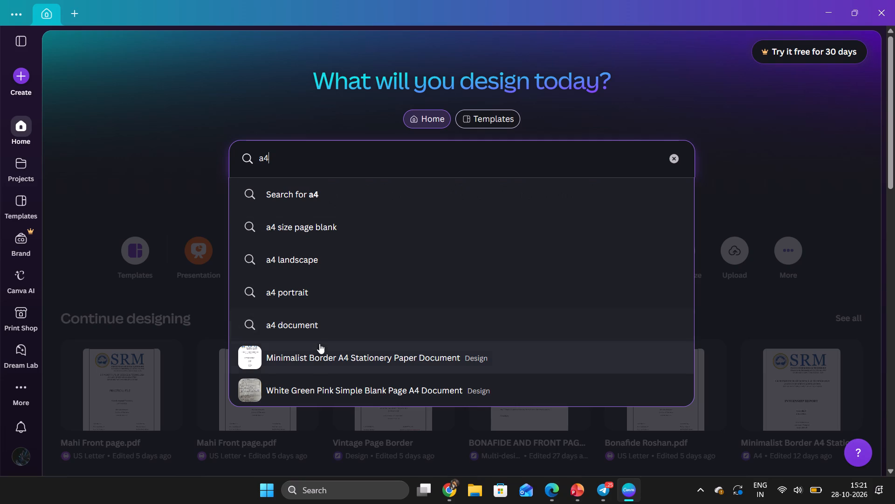
pyautogui.click(315, 184)
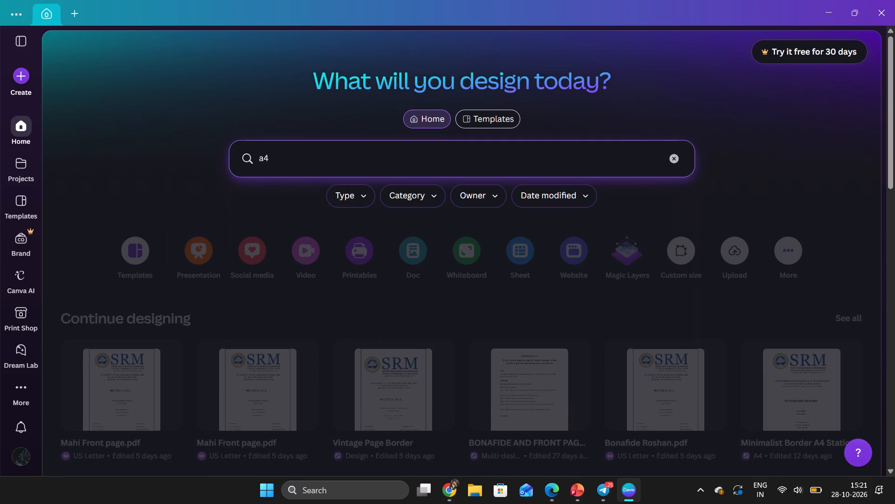
pyautogui.click(323, 176)
pyautogui.click(358, 161)
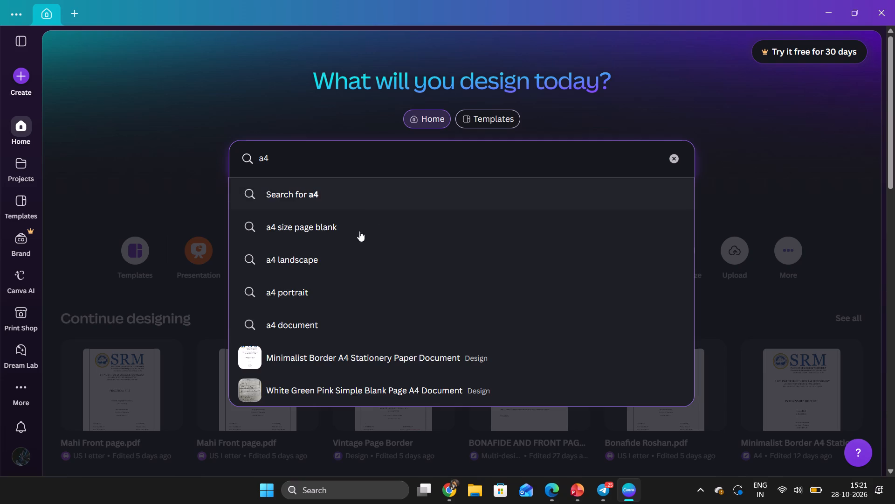
pyautogui.click(327, 237)
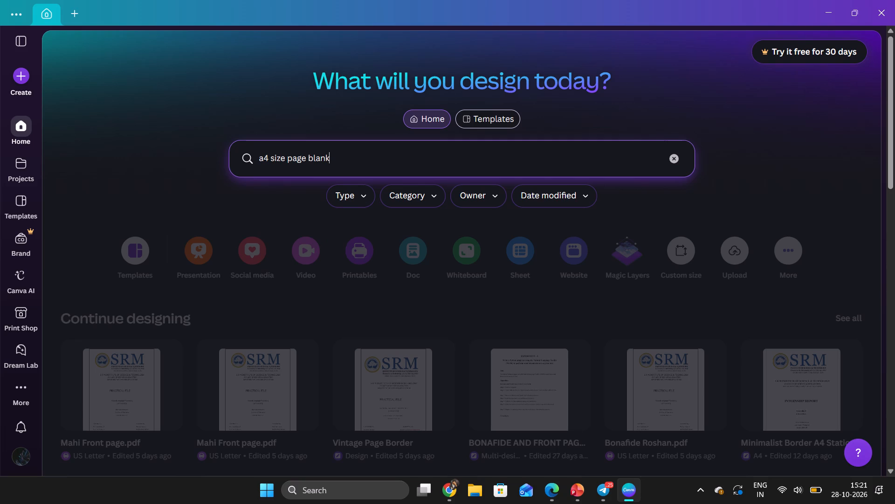
pyautogui.press('Return')
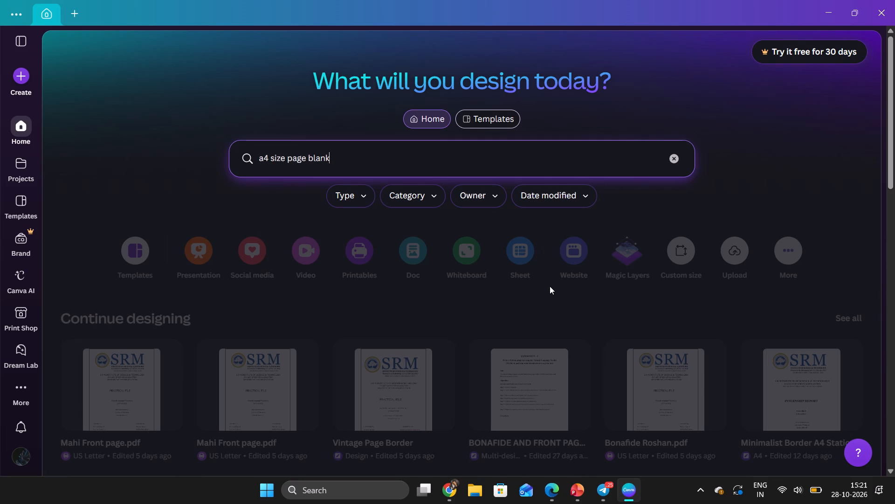
# Clear the "a4 size page blank" query from the home page search.
pyautogui.click(550, 286)
pyautogui.scroll(-6, 628, 225)
pyautogui.scroll(10, 628, 225)
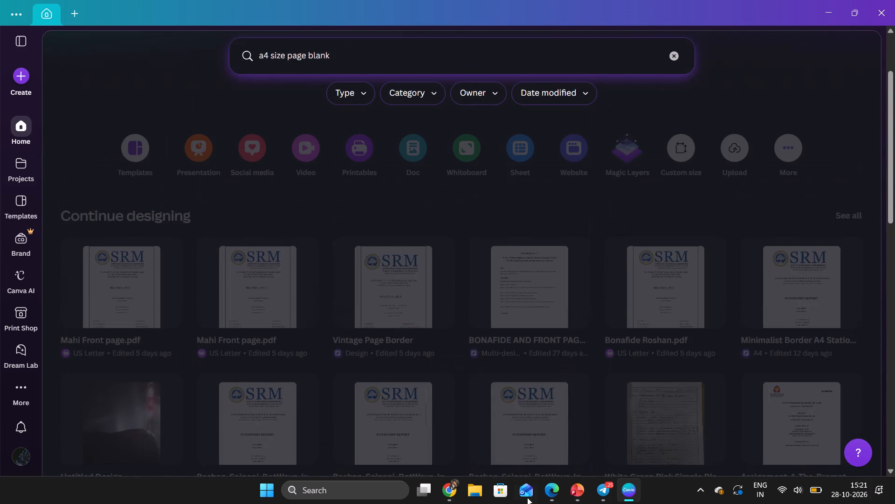
pyautogui.click(672, 160)
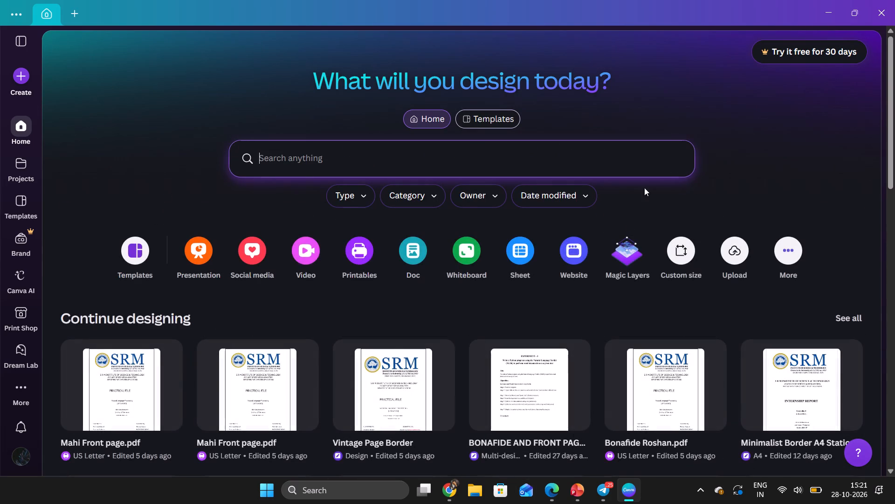
# Switch the home page search from Home to Templates.
pyautogui.click(137, 264)
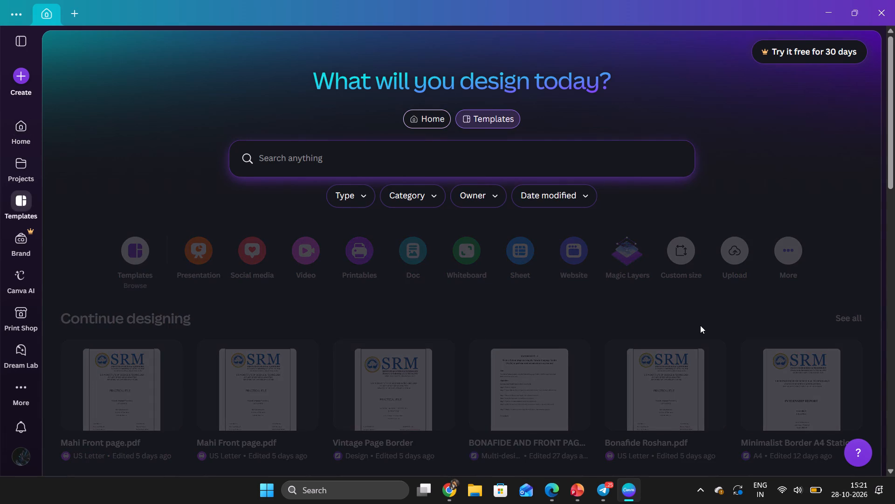
pyautogui.click(801, 495)
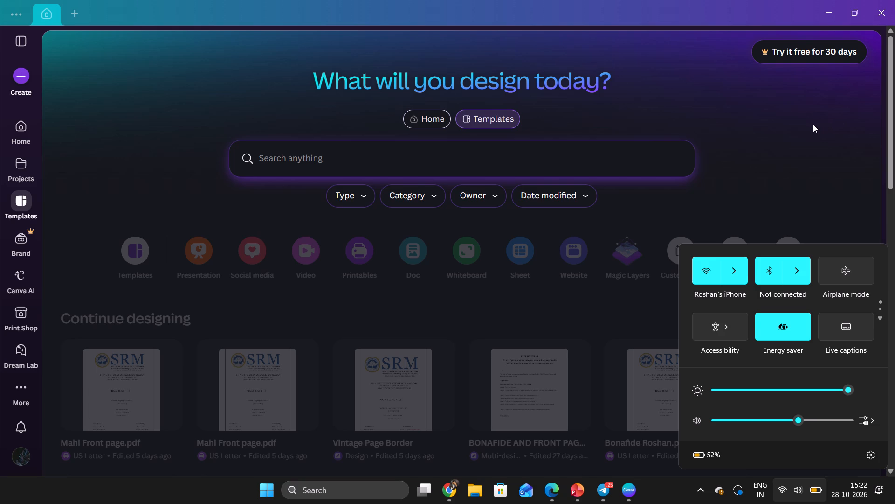
# Check the available Wi-Fi networks, viewing the connection options for SRM_WIFI and the currently connected phone hotspot.
pyautogui.click(726, 262)
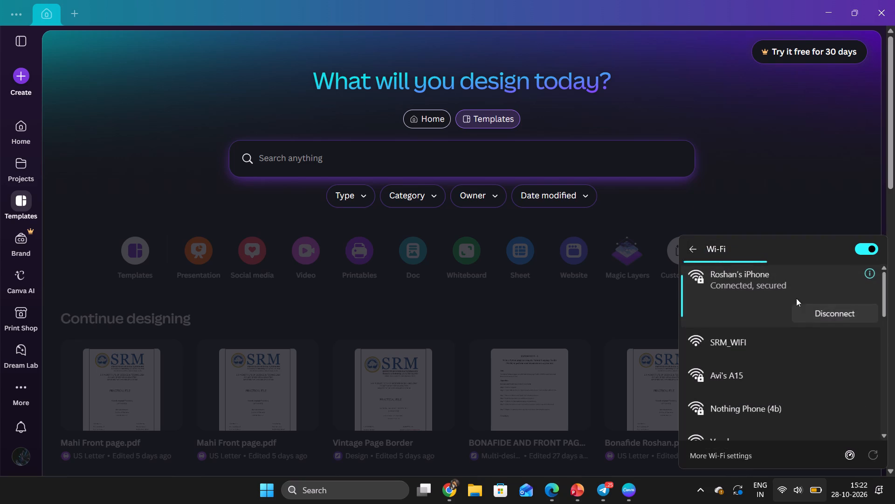
pyautogui.click(817, 340)
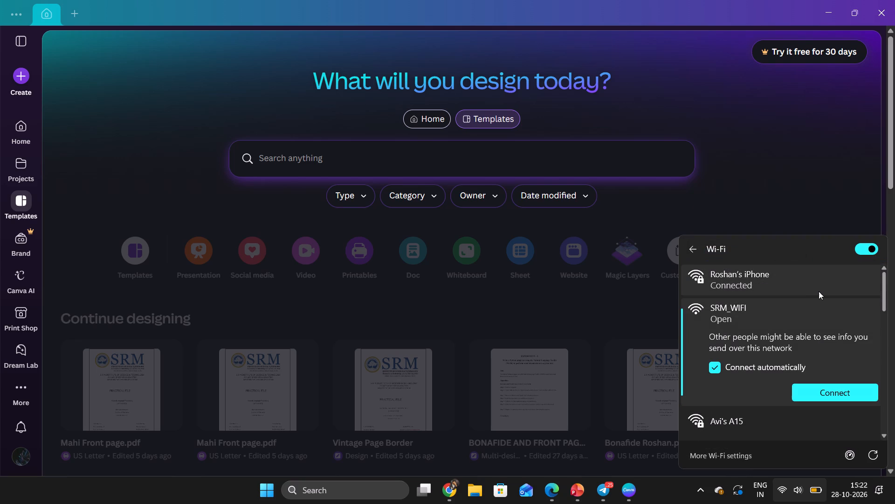
pyautogui.click(819, 289)
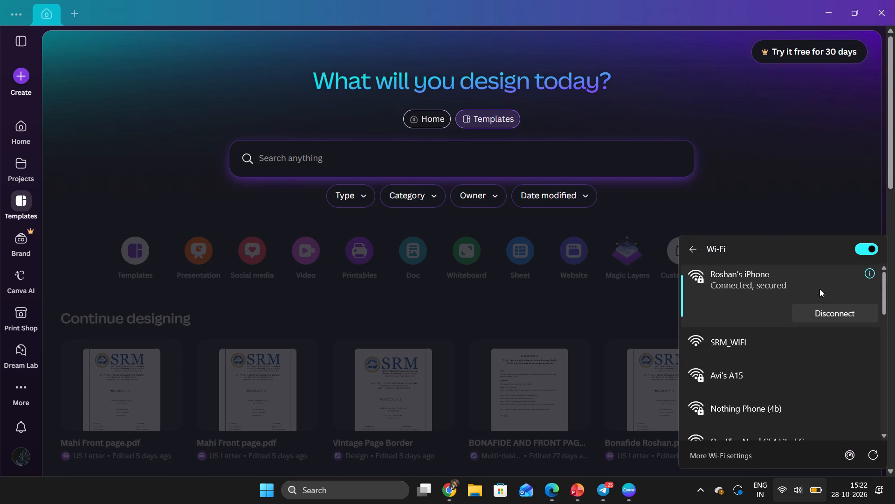
# Search for "a4" from the home page and choose the suggested Minimalist Border A4 Stationery Paper Document design.
pyautogui.click(625, 152)
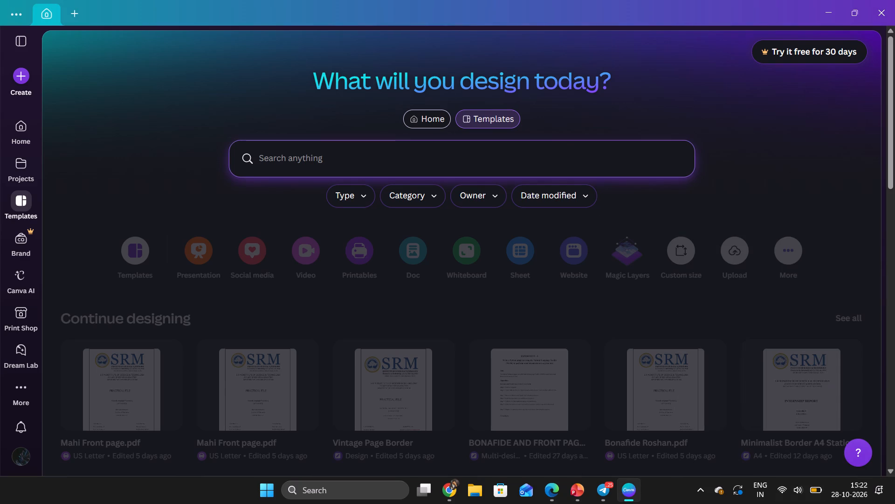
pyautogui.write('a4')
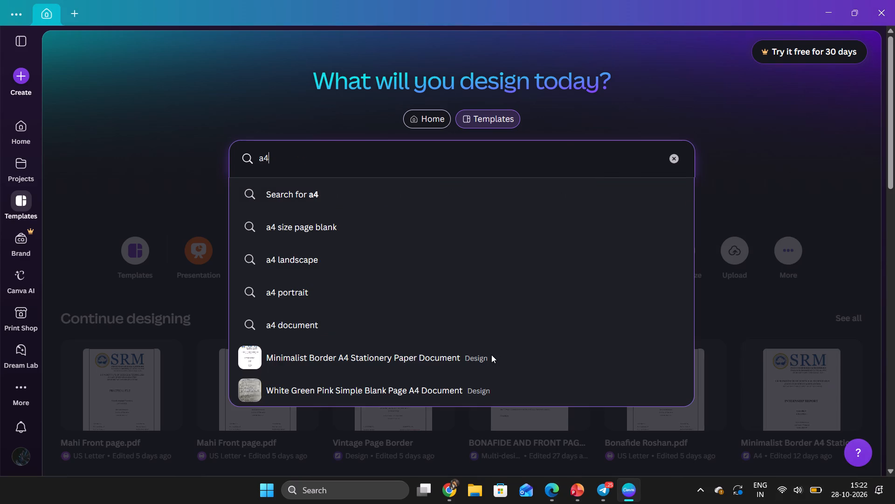
pyautogui.click(489, 357)
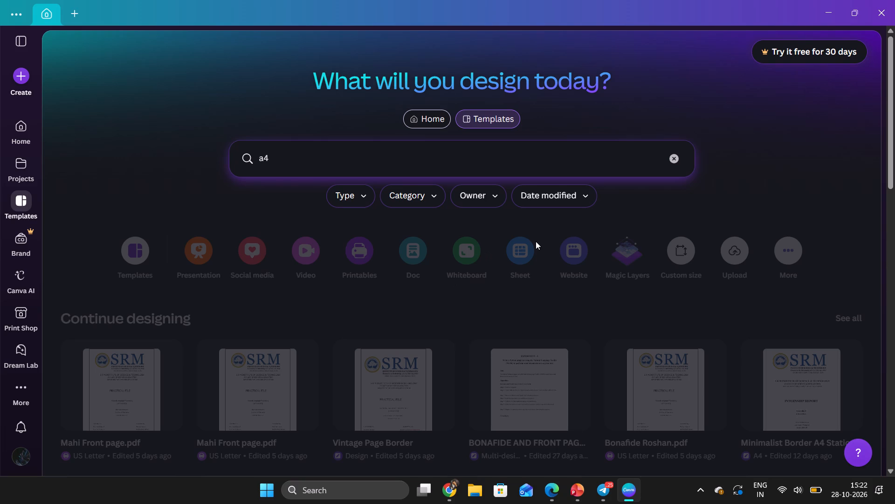
# Search Windows for an app or setting, starting the query with "v".
pyautogui.press('super+s')
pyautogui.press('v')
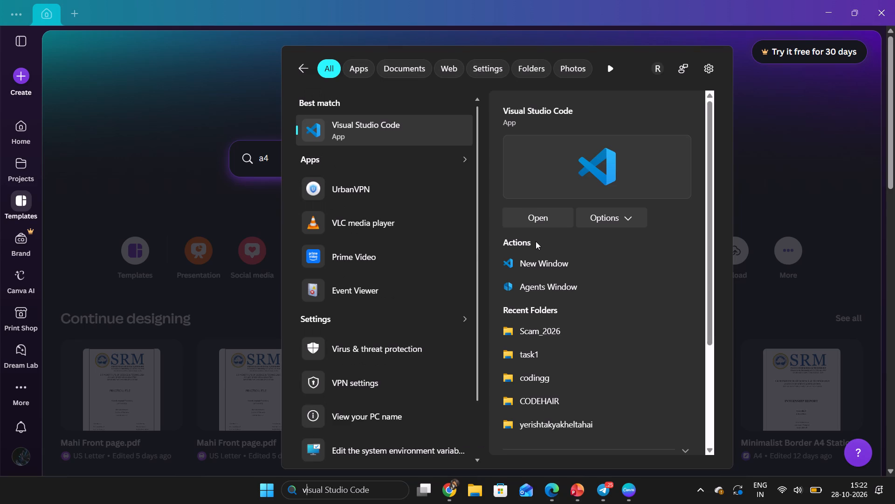
# Find Google Chrome through the Windows search and launch it.
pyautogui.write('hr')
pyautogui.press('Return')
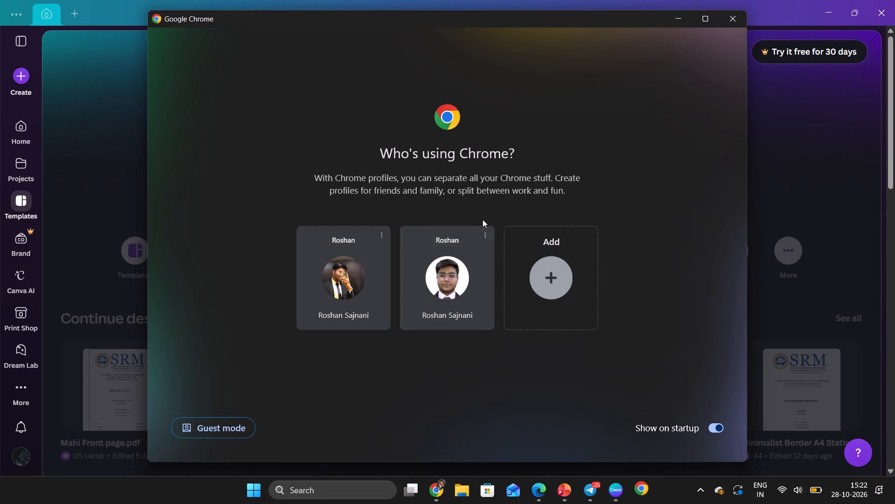
# Open the second Chrome profile and search Google for "sejda".
pyautogui.click(471, 255)
pyautogui.click(446, 270)
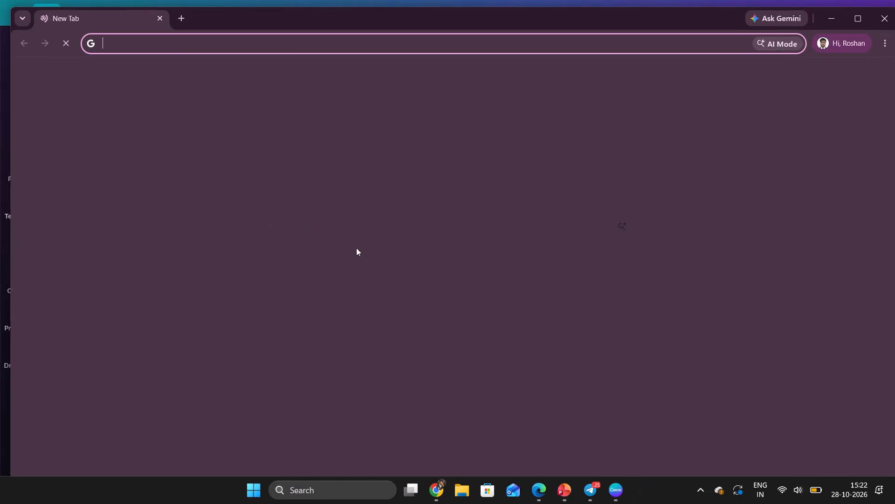
pyautogui.click(261, 38)
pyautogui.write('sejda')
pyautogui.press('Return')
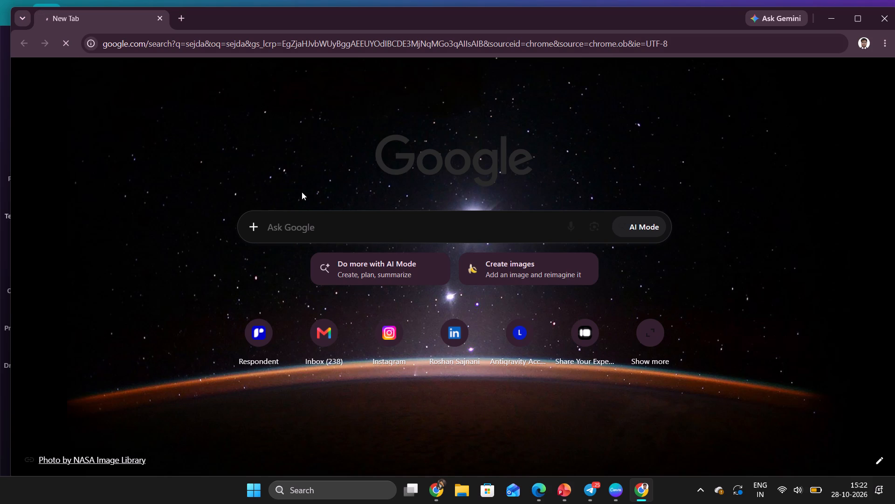
# Switch the computer's Wi-Fi connection to the open SRM_WIFI network.
pyautogui.click(780, 485)
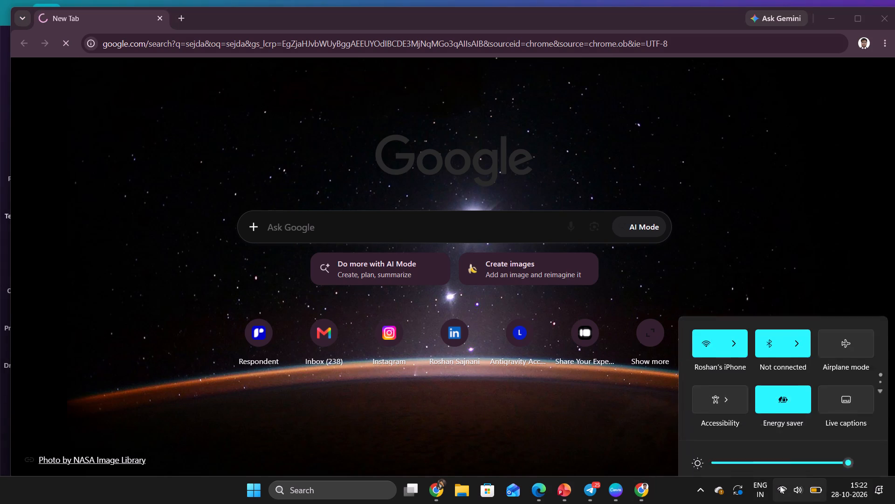
pyautogui.click(744, 279)
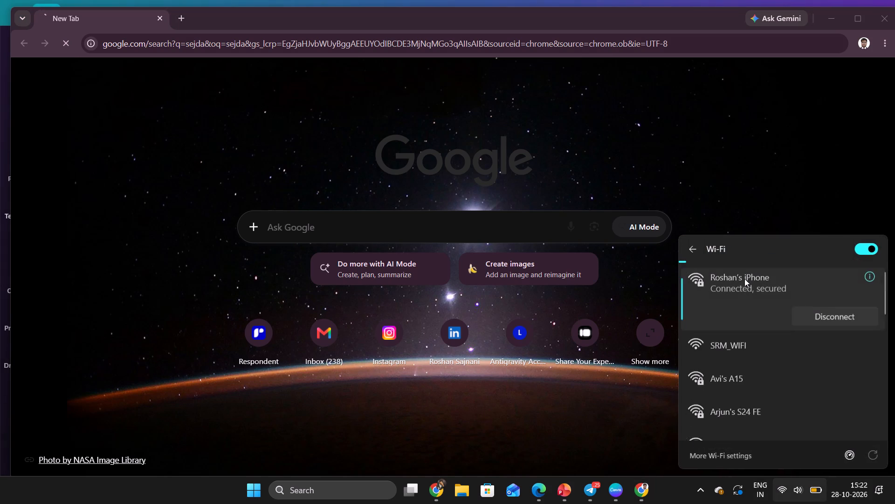
pyautogui.moveTo(751, 325); pyautogui.dragTo(764, 346)
pyautogui.click(764, 346)
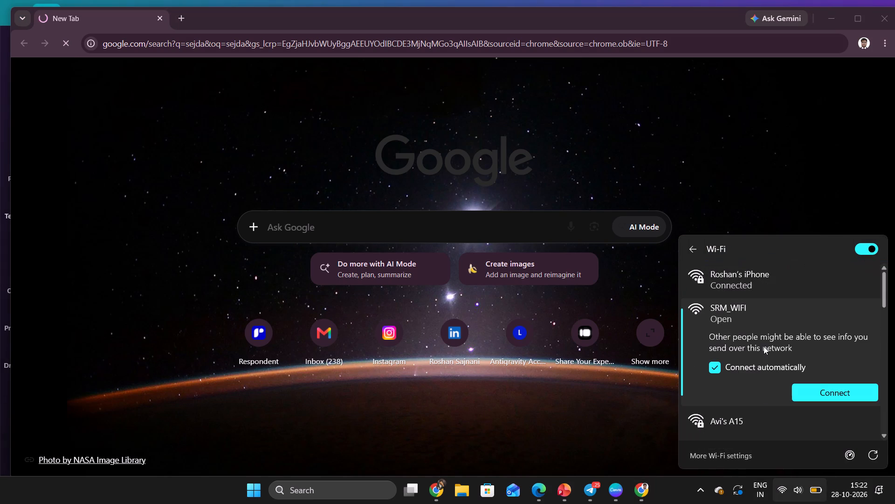
pyautogui.click(818, 387)
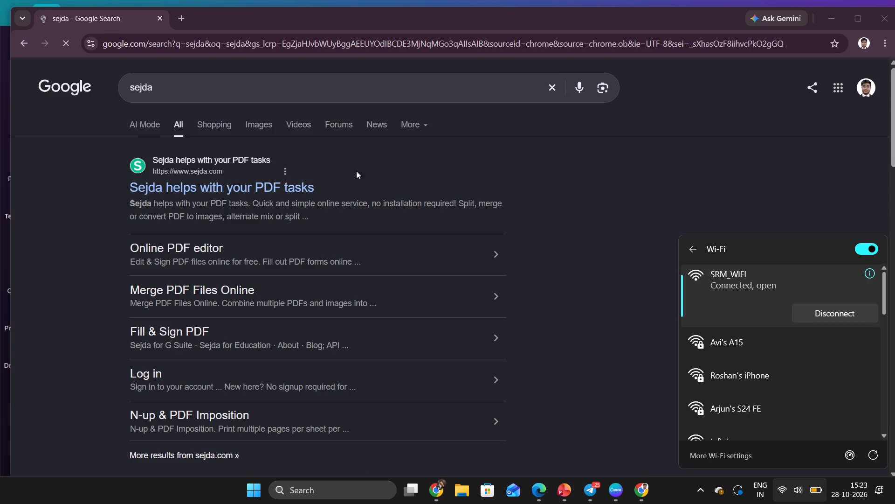
# Open the Sejda website from the search result "Sejda helps with your PDF tasks".
pyautogui.click(296, 181)
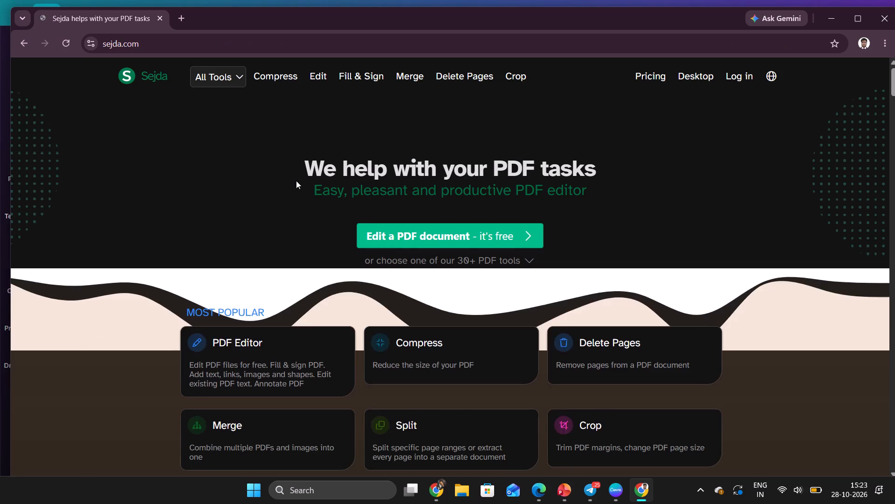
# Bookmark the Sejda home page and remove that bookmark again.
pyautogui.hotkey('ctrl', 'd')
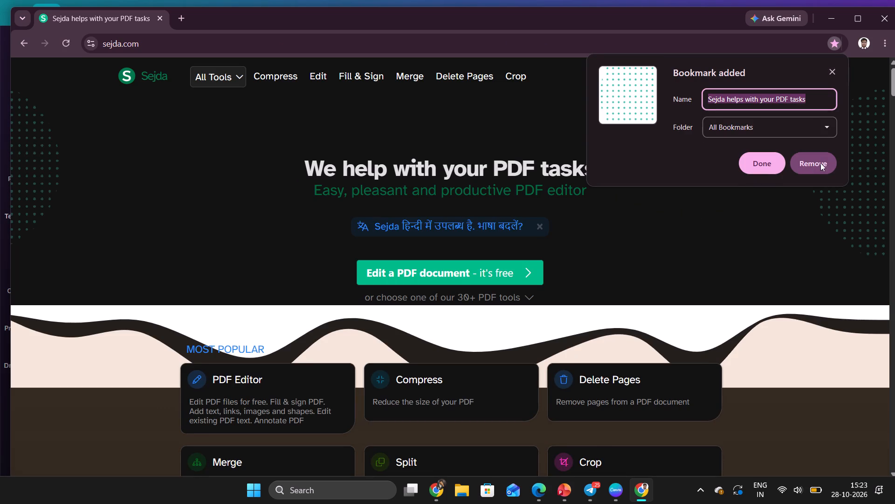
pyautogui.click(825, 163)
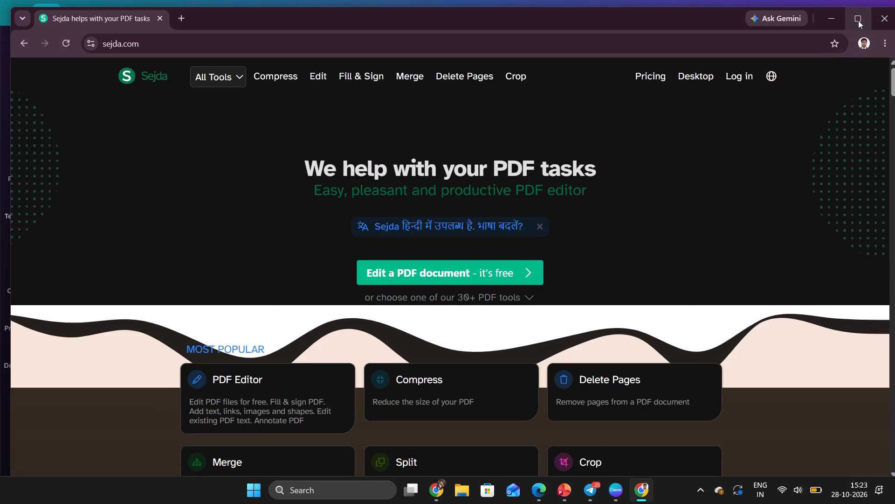
# Maximize the browser window and open Sejda's Merge tool from its full list of tools.
pyautogui.click(856, 18)
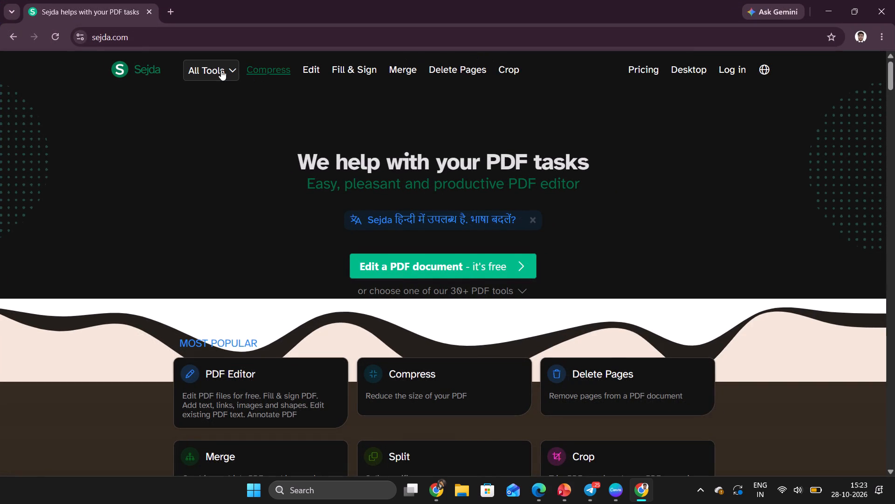
pyautogui.click(219, 70)
pyautogui.click(219, 70)
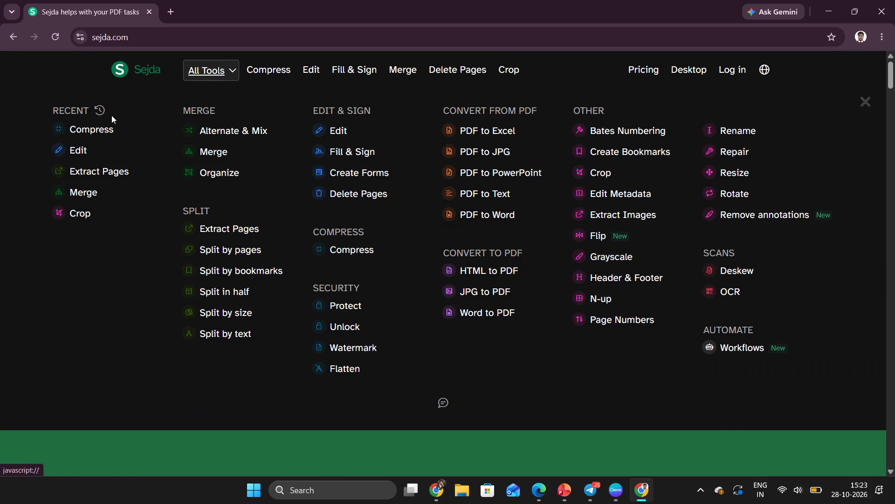
pyautogui.click(210, 148)
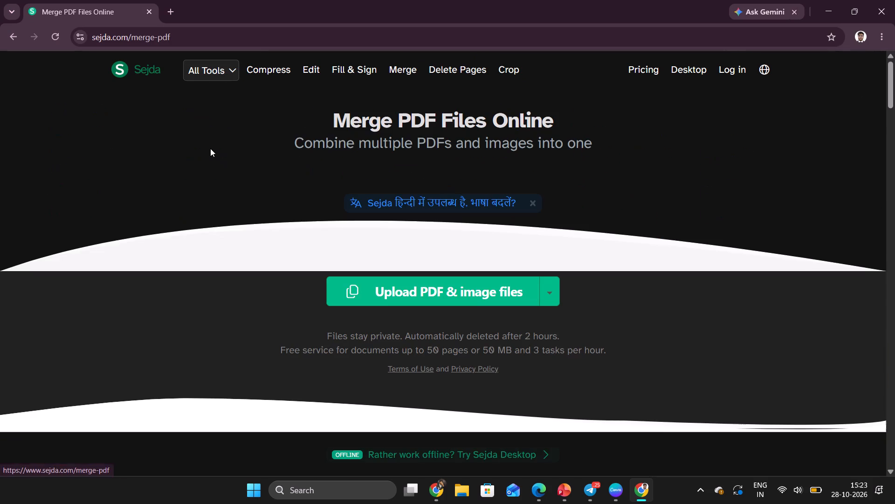
# Switch to the other Chrome window showing the SmartPlaced presentation PDF and open a new tab there.
pyautogui.click(438, 494)
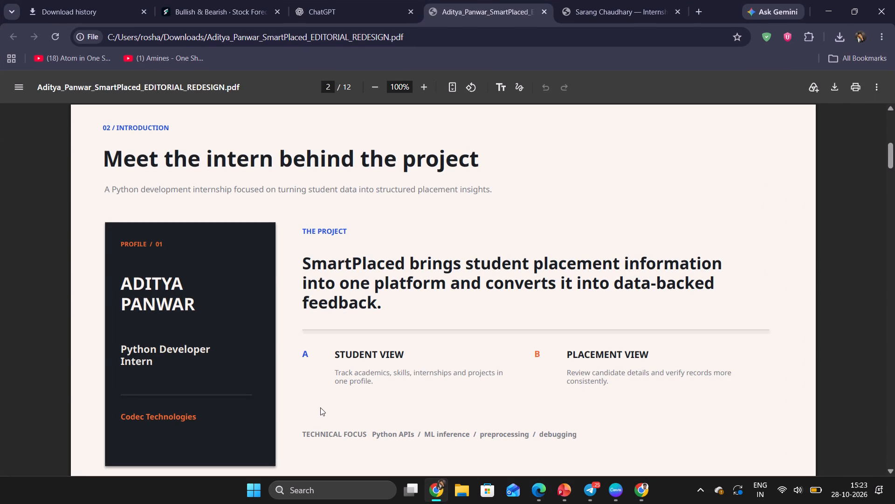
pyautogui.hotkey('ctrl', 't')
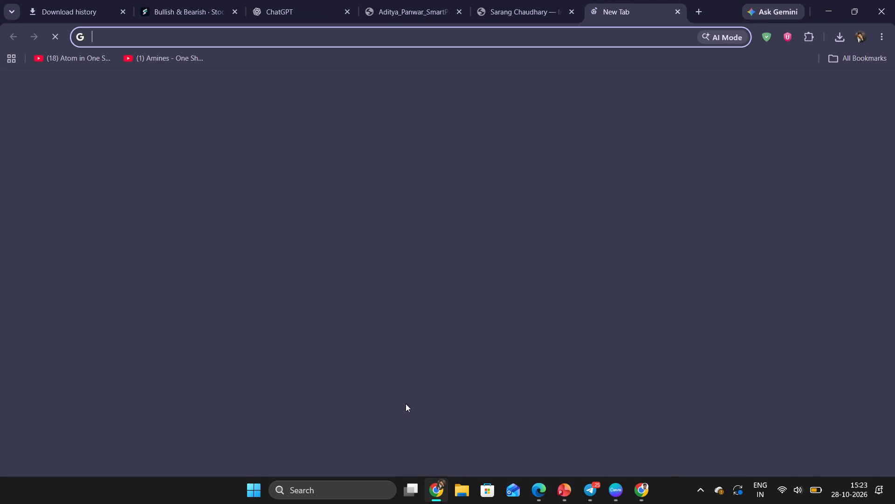
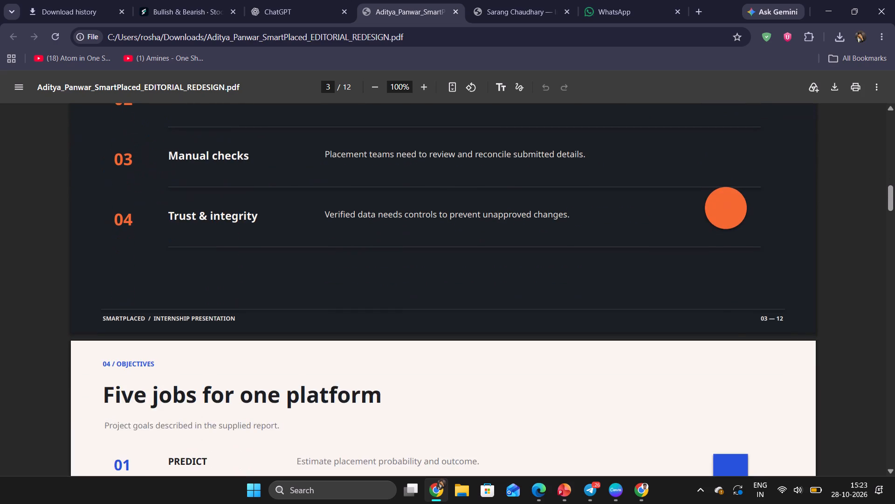
# Review the SmartPlaced internship presentation PDF from the slide 3 problem points through the objectives to the slide 5 architecture.
pyautogui.scroll(-7, 465, 281)
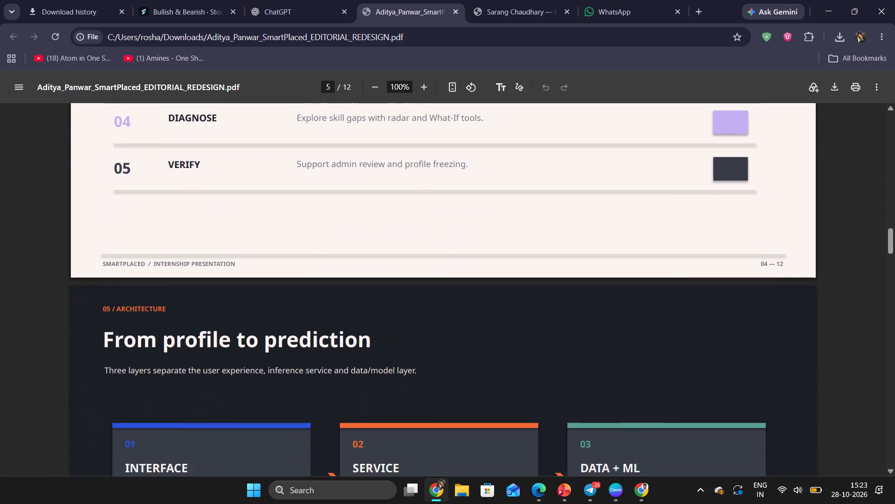
pyautogui.scroll(-3, 465, 281)
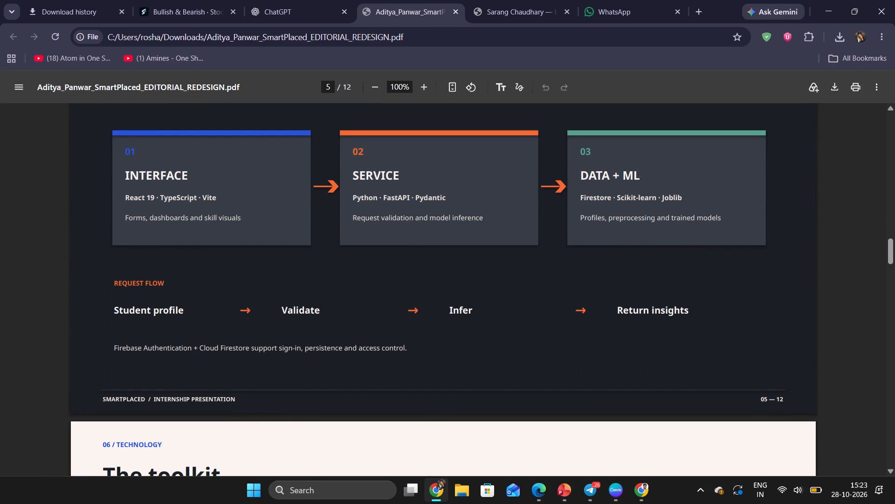
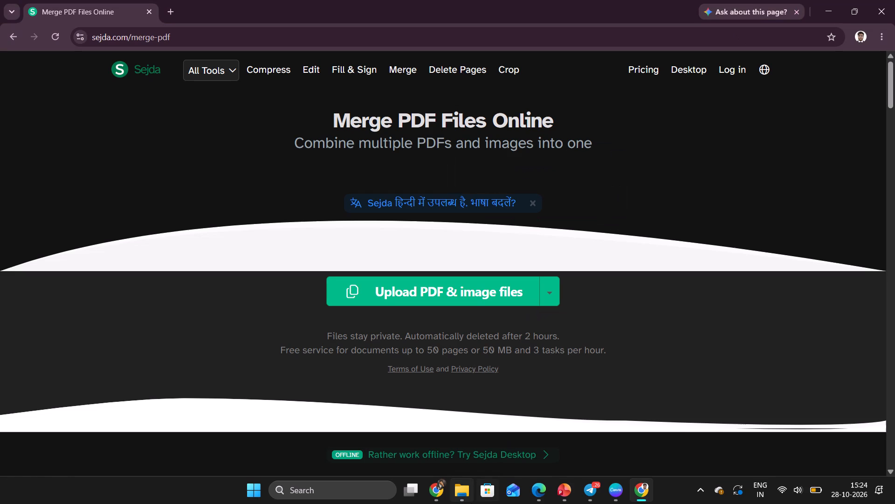
pyautogui.click(471, 503)
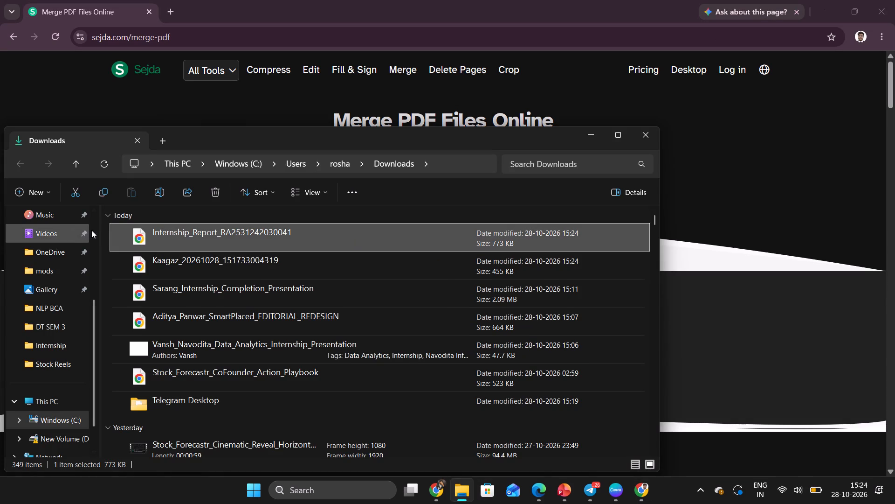
pyautogui.moveTo(103, 232); pyautogui.dragTo(116, 264)
pyautogui.moveTo(172, 247); pyautogui.dragTo(732, 243)
pyautogui.hscroll(1, 405, 239)
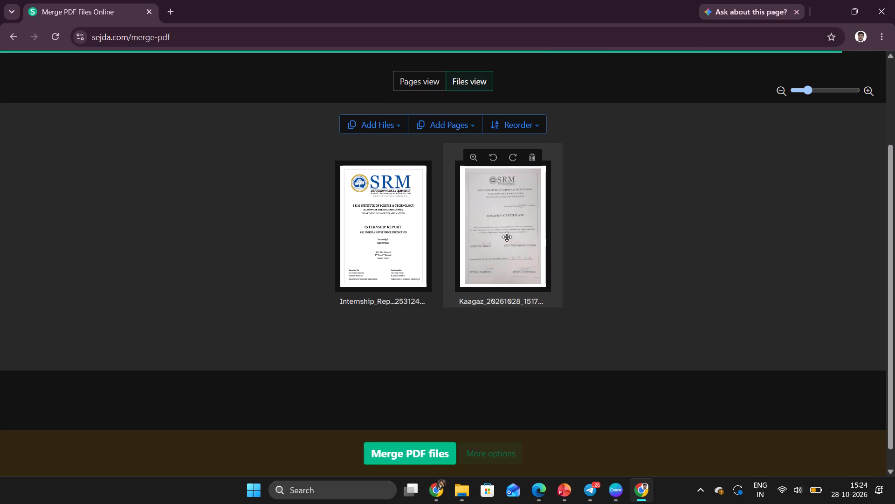
# Show the individual pages of both files and remove the blank bonafide certificate page A2 from the internship report.
pyautogui.moveTo(506, 242); pyautogui.dragTo(459, 237)
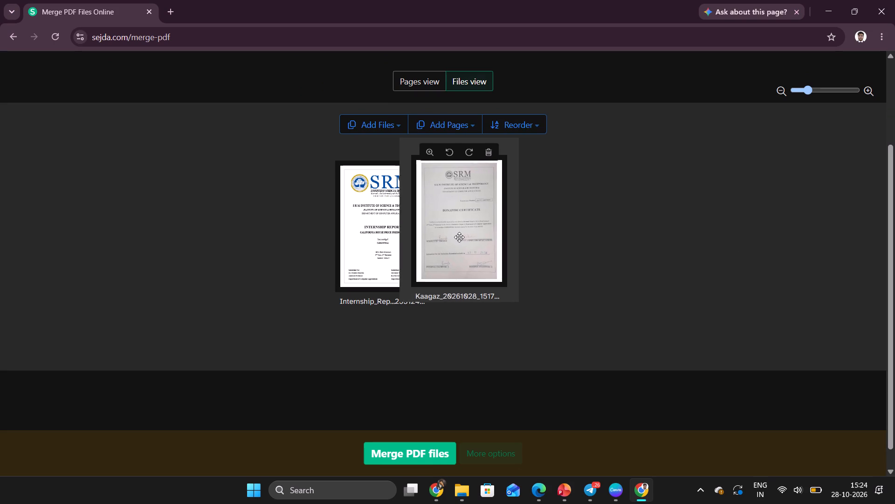
pyautogui.moveTo(459, 237); pyautogui.dragTo(524, 265)
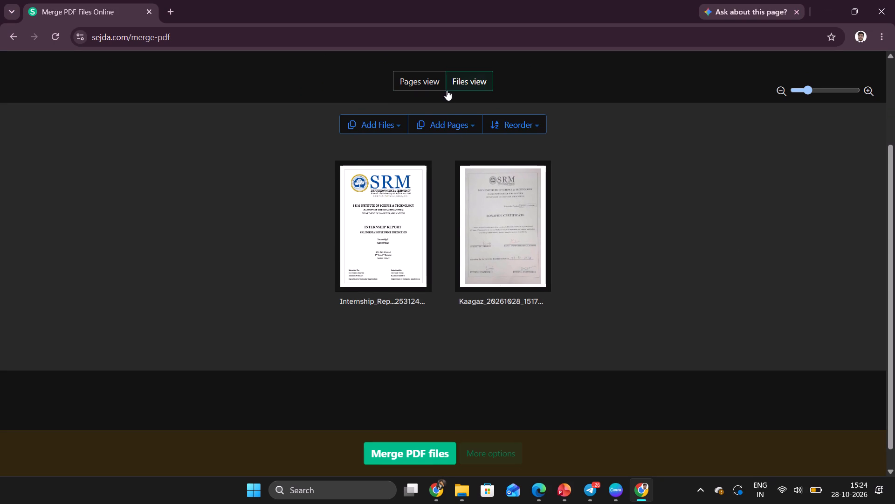
pyautogui.click(425, 81)
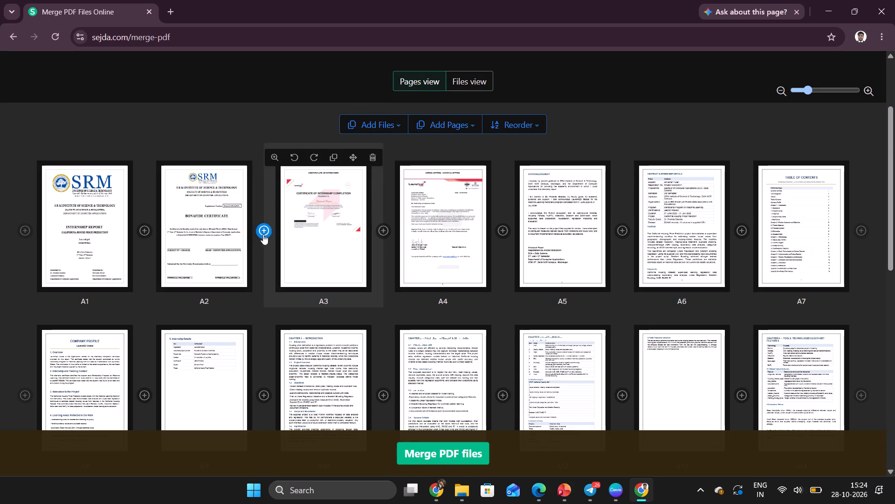
pyautogui.click(222, 228)
pyautogui.click(254, 166)
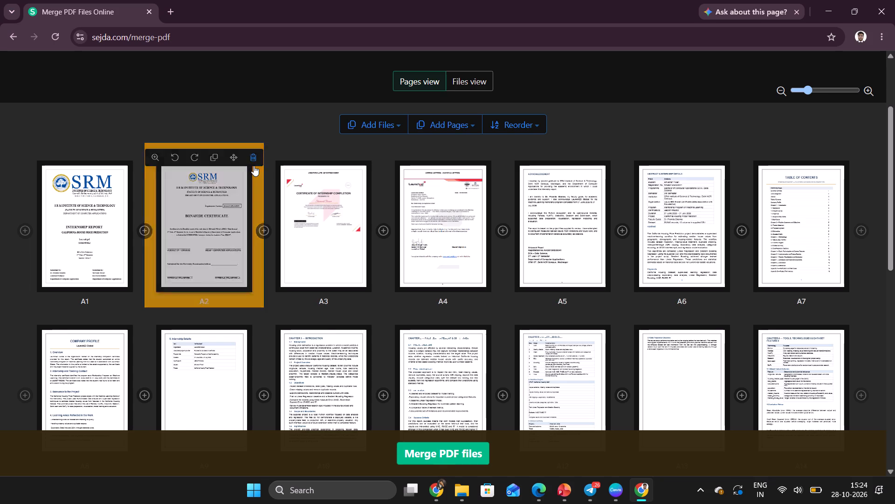
pyautogui.click(223, 182)
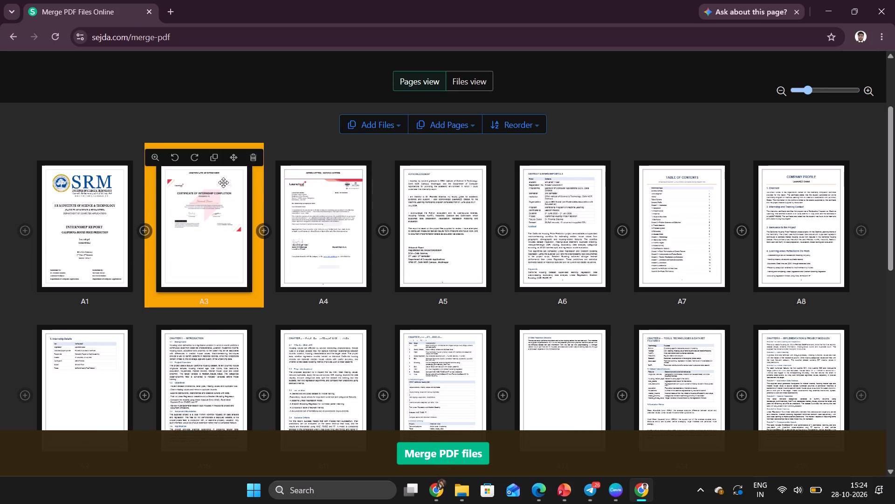
# Remove the offer letter page A4 from the internship report.
pyautogui.scroll(-6, 219, 215)
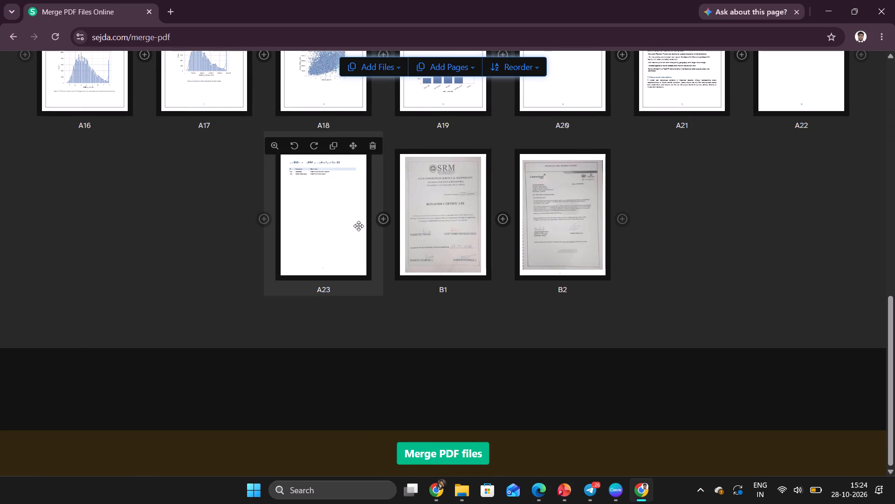
pyautogui.scroll(6, 358, 226)
pyautogui.scroll(-1, 358, 226)
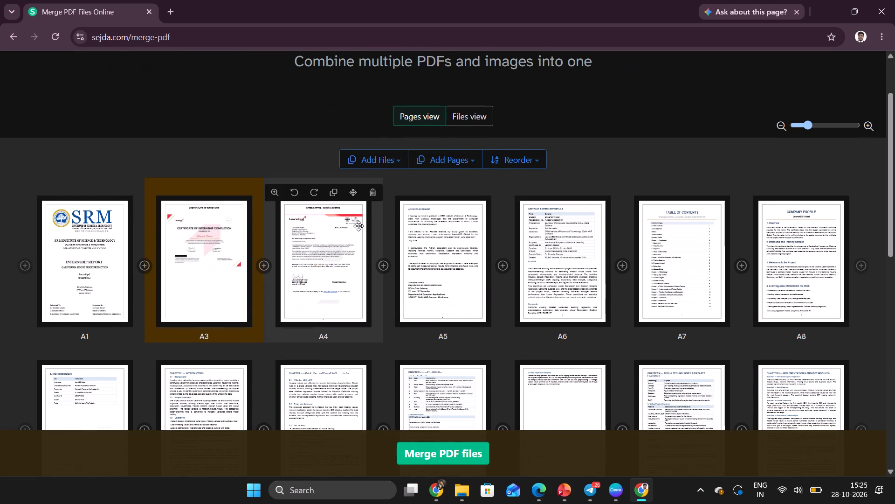
pyautogui.click(325, 234)
pyautogui.click(371, 199)
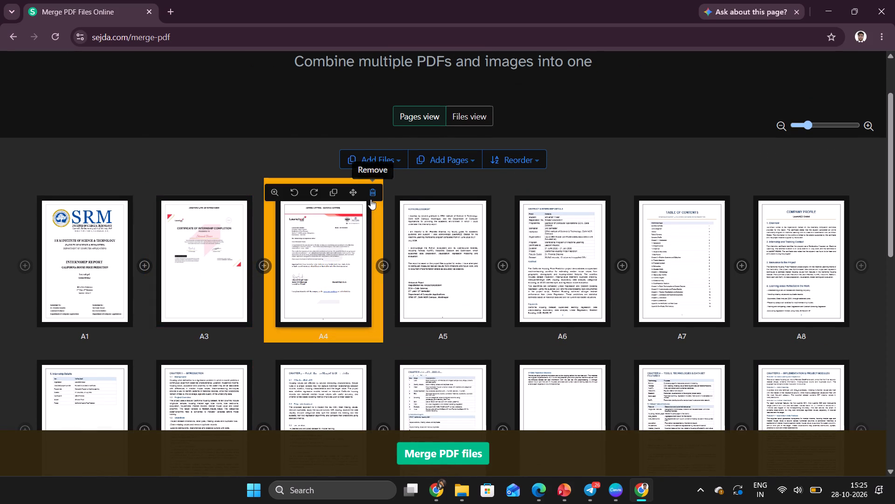
# Move the scanned bonafide certificate page B1 to directly after the cover page A1.
pyautogui.scroll(-4, 379, 236)
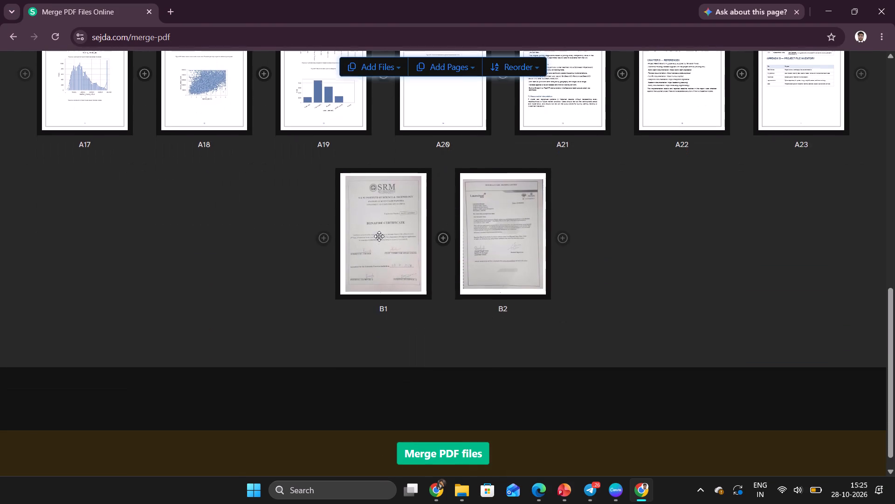
pyautogui.scroll(-1, 379, 236)
pyautogui.click(379, 236)
pyautogui.moveTo(379, 236); pyautogui.dragTo(273, 273)
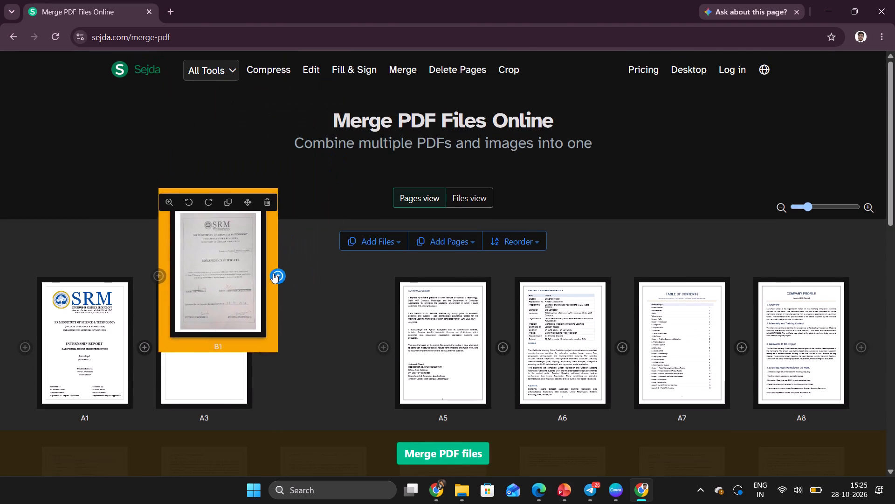
pyautogui.moveTo(273, 273); pyautogui.dragTo(188, 326)
# Move the scanned letter page B2 to between the scanned bonafide certificate B1 and the internship completion certificate A3.
pyautogui.scroll(-6, 188, 326)
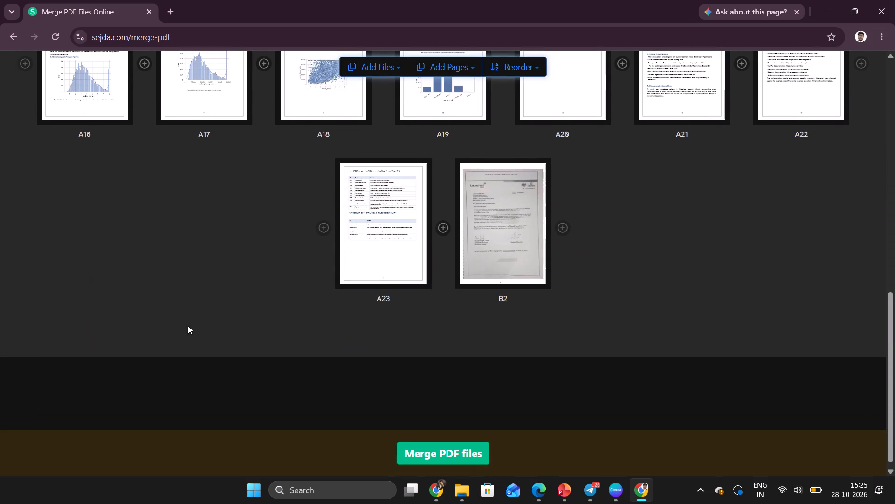
pyautogui.click(484, 238)
pyautogui.rightClick(484, 238)
pyautogui.rightClick(484, 238)
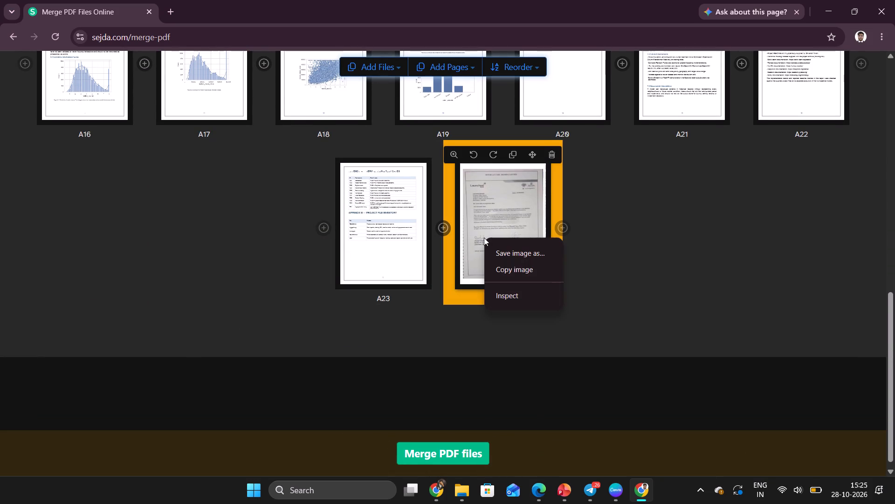
pyautogui.moveTo(478, 233); pyautogui.dragTo(392, 208)
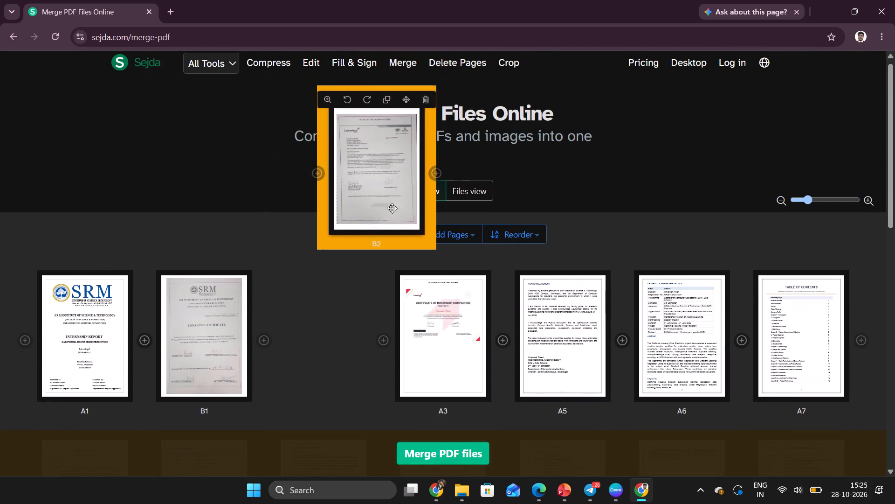
pyautogui.moveTo(392, 208); pyautogui.dragTo(307, 305)
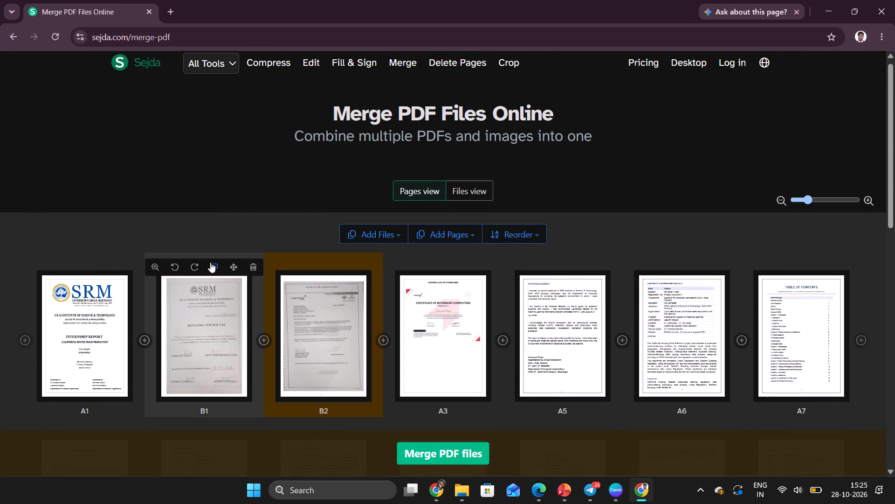
# Check the page order through to A23 and merge the arranged pages into one PDF.
pyautogui.scroll(-4, 206, 232)
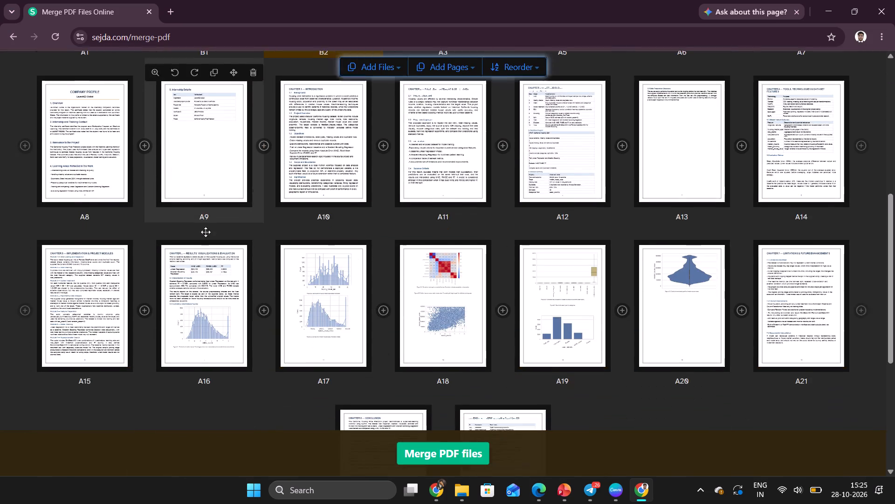
pyautogui.scroll(-3, 206, 232)
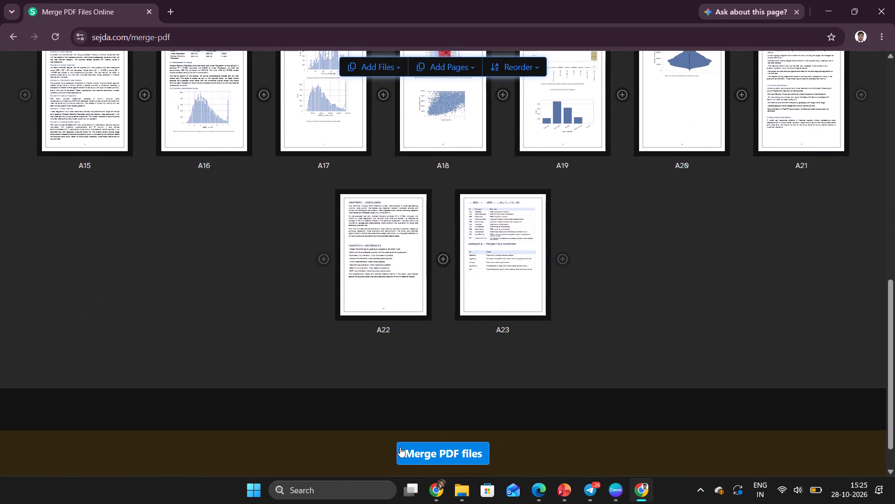
pyautogui.click(400, 447)
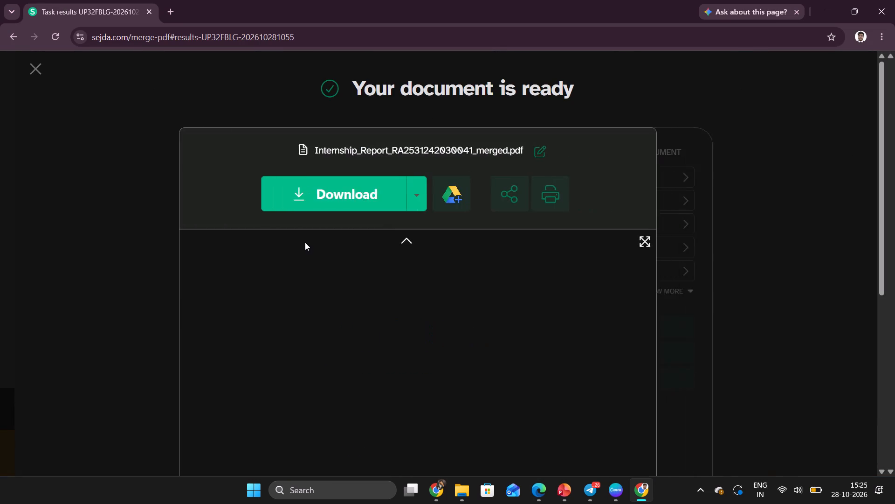
# Rename the merged internship report by removing the "_merged" suffix from its filename.
pyautogui.click(464, 152)
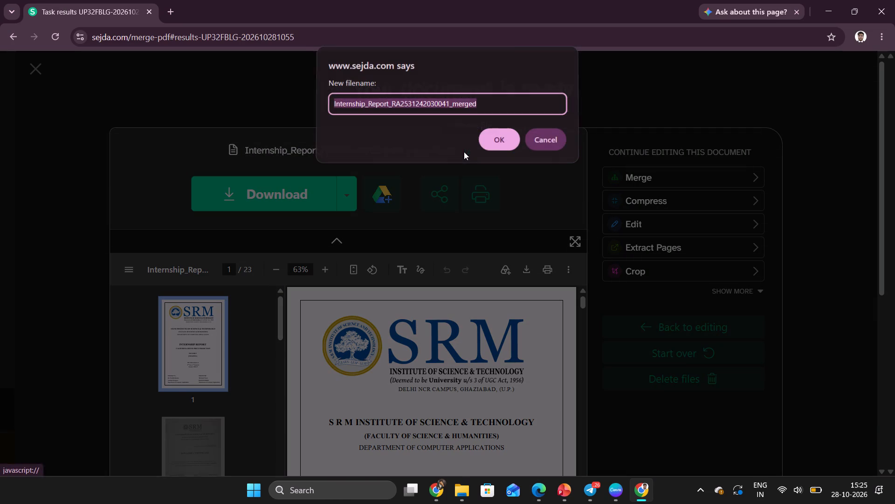
pyautogui.click(503, 107)
pyautogui.press('BackSpace')
pyautogui.press('BackSpace')
pyautogui.press('BackSpace')
pyautogui.press('BackSpace')
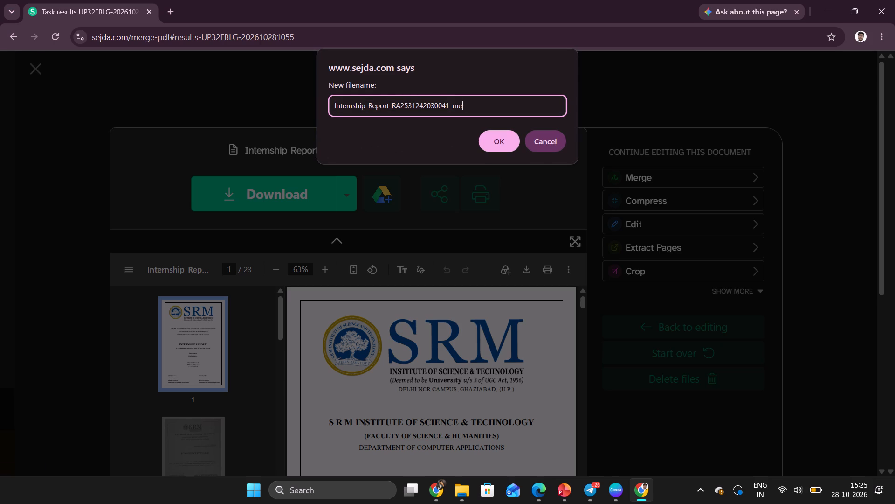
pyautogui.press('BackSpace')
pyautogui.press('BackSpace')
pyautogui.press('BackSpace')
pyautogui.press('Return')
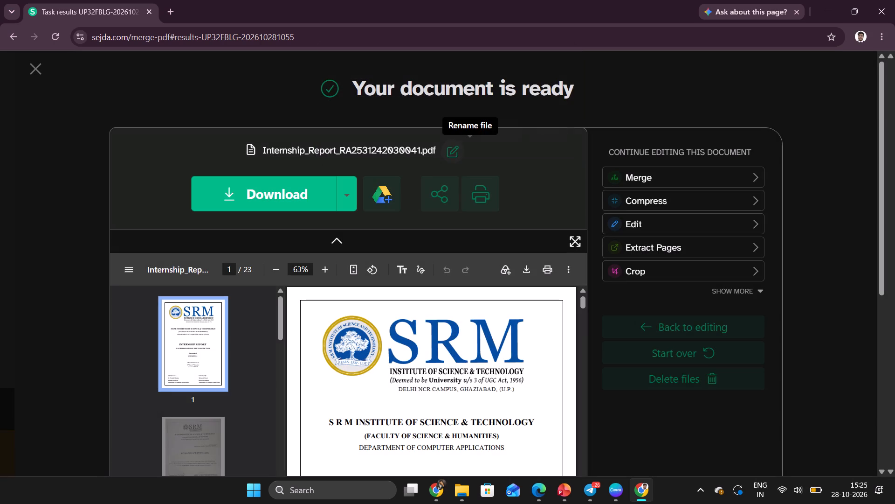
# Download the renamed internship report PDF.
pyautogui.click(300, 197)
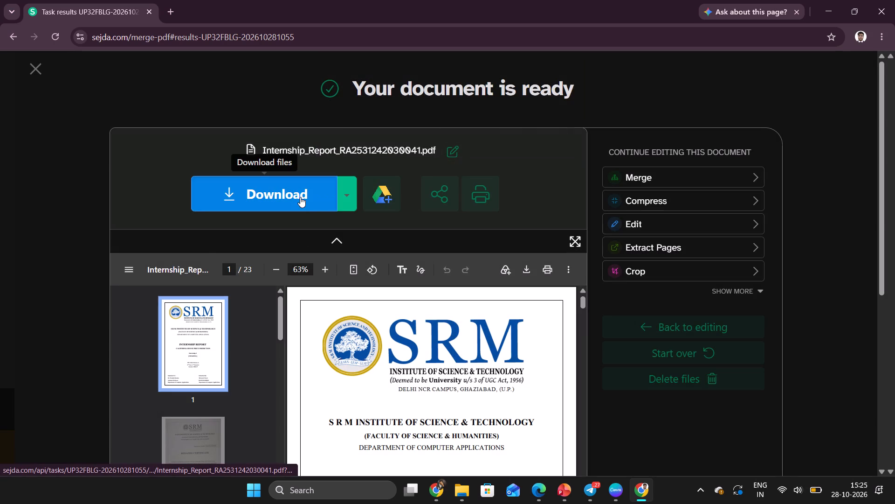
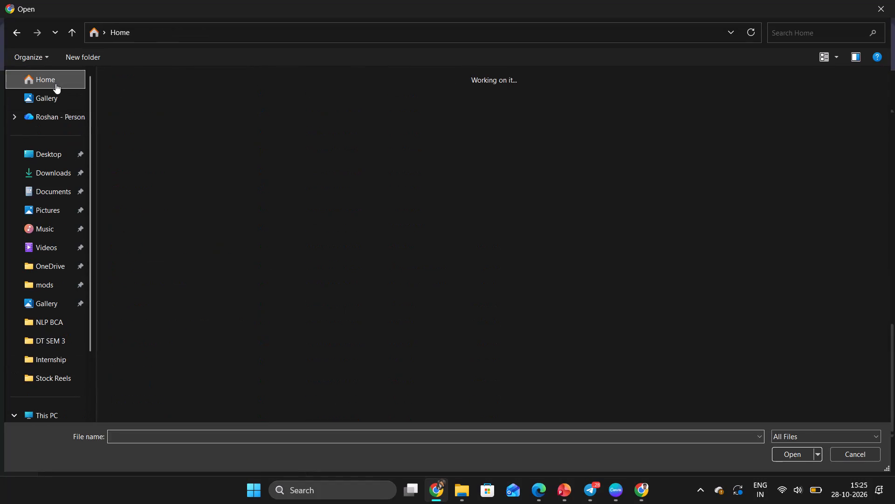
# Look through the recent files in the Home location for the file to open.
pyautogui.scroll(-1, 179, 173)
pyautogui.scroll(1, 179, 173)
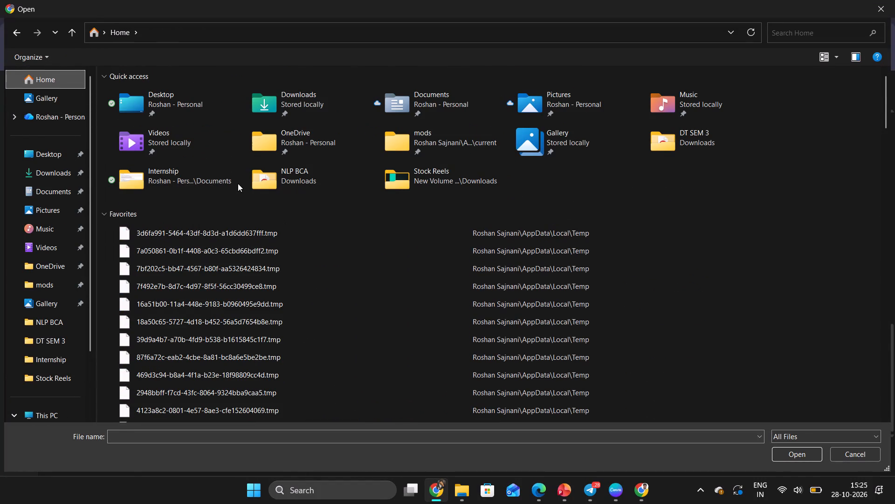
pyautogui.scroll(-5, 238, 183)
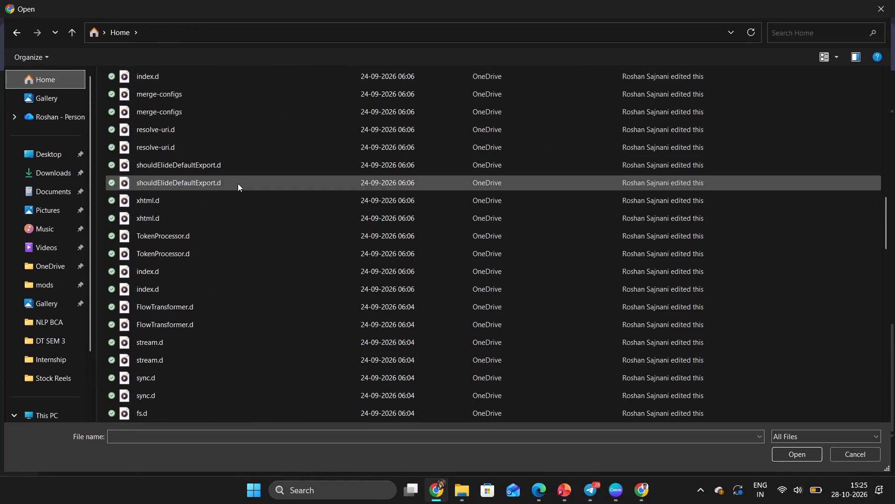
pyautogui.scroll(2, 238, 183)
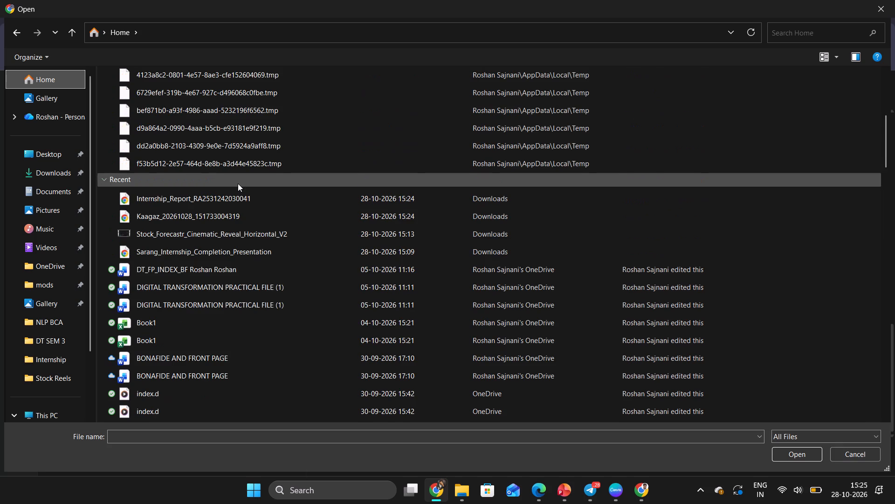
pyautogui.scroll(1, 238, 183)
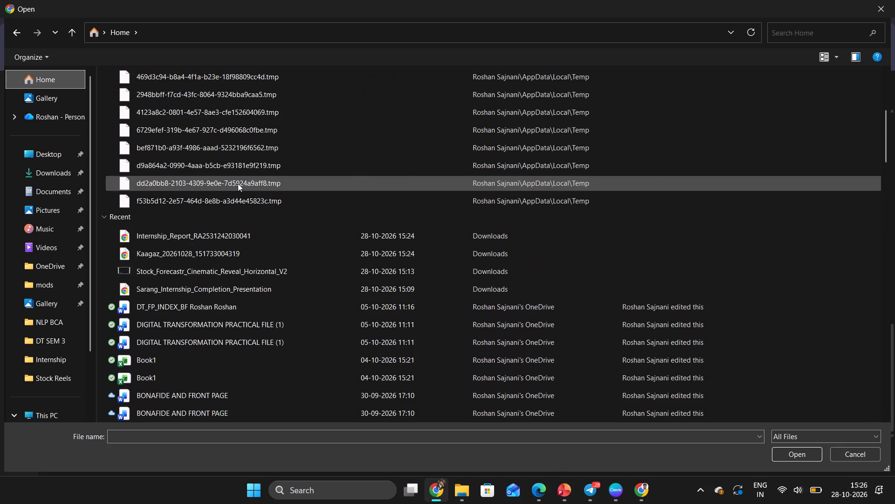
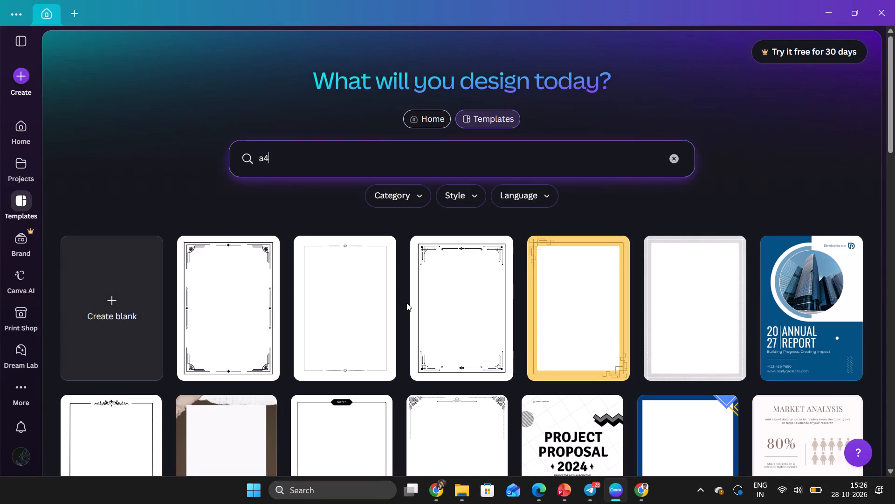
# Create a new A4 document in Canva from the Monochrome Minimalist Document Dividers template.
pyautogui.click(406, 303)
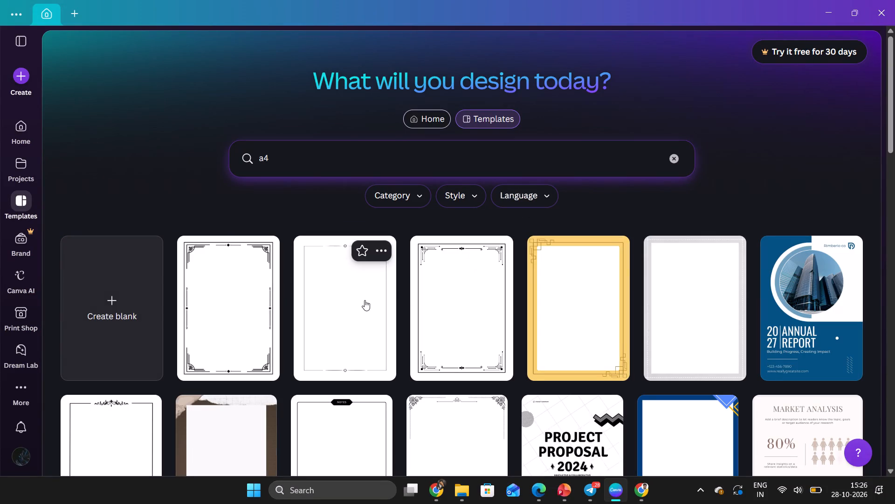
pyautogui.click(365, 300)
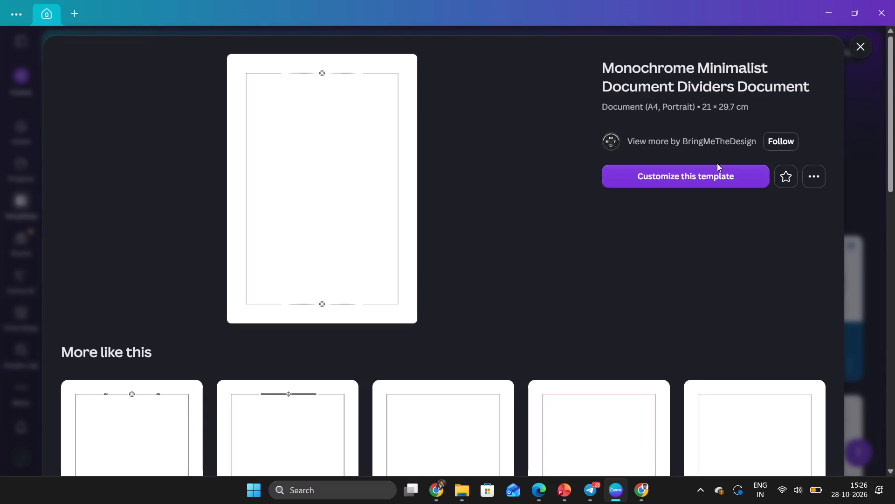
pyautogui.click(706, 186)
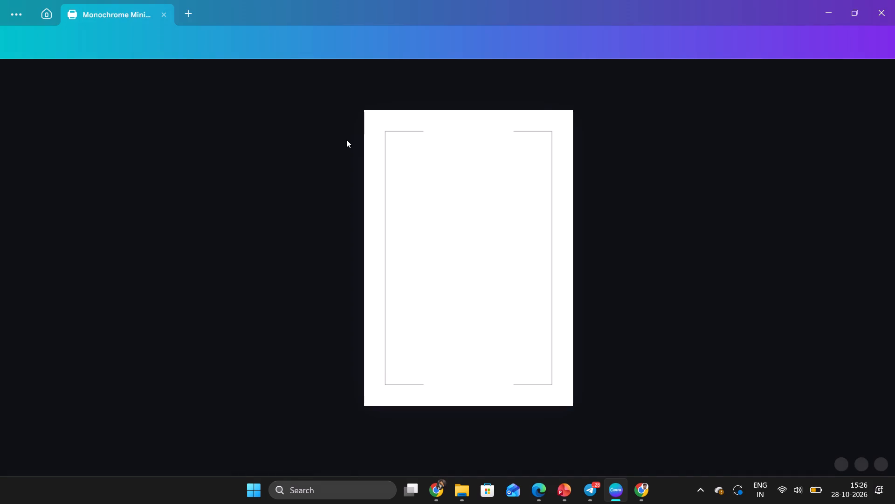
# Delete the template's border frame and divider ornaments so that the page is blank.
pyautogui.click(346, 140)
pyautogui.moveTo(346, 140); pyautogui.dragTo(471, 289)
pyautogui.click(471, 289)
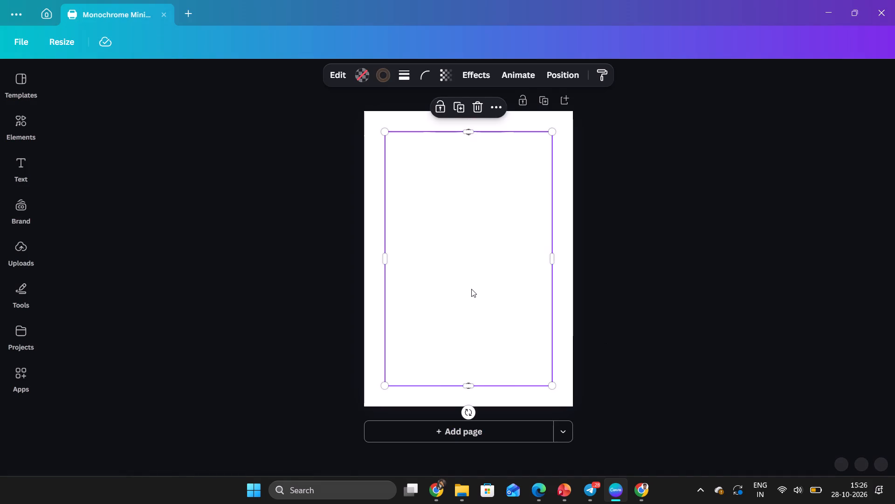
pyautogui.press('BackSpace')
pyautogui.moveTo(279, 114); pyautogui.dragTo(577, 416)
pyautogui.press('BackSpace')
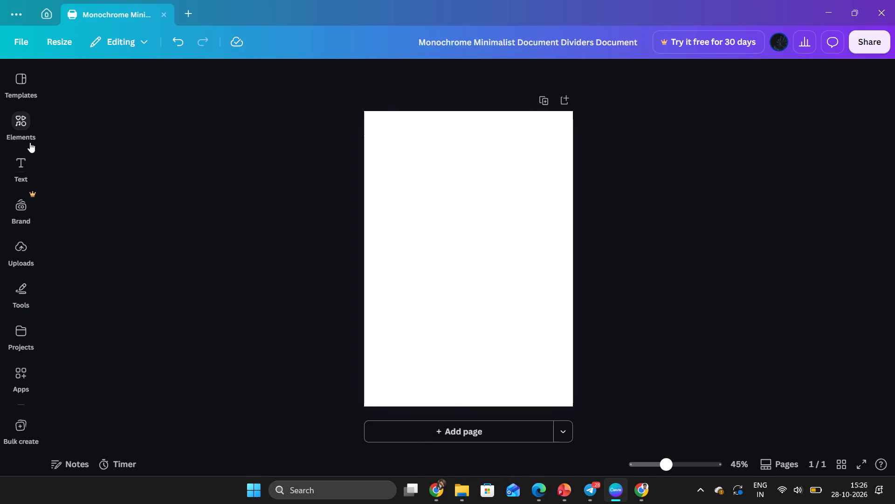
# Apply all 6 pages of the first uploaded BotWave internship report design to the blank A4 document.
pyautogui.click(18, 232)
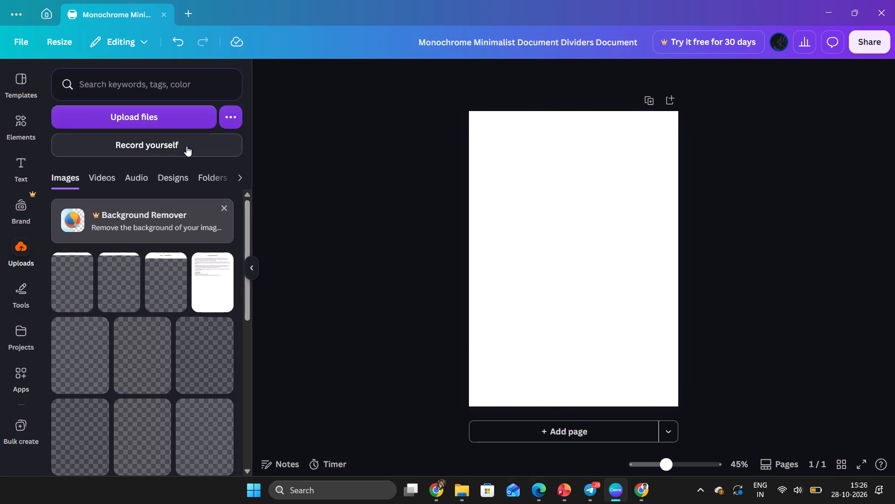
pyautogui.click(182, 179)
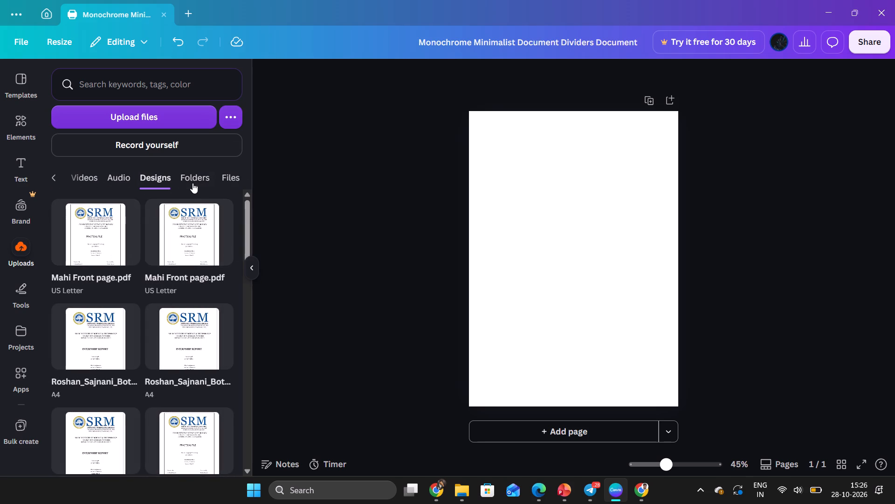
pyautogui.click(199, 174)
pyautogui.click(164, 176)
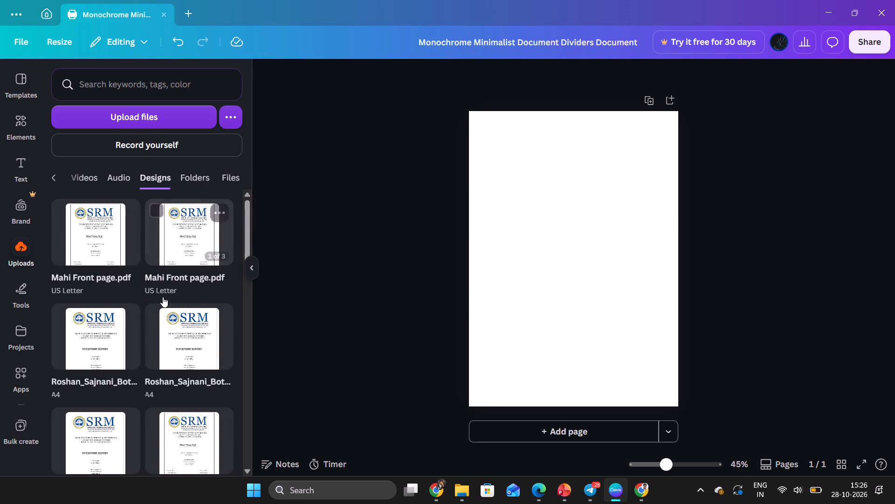
pyautogui.click(64, 320)
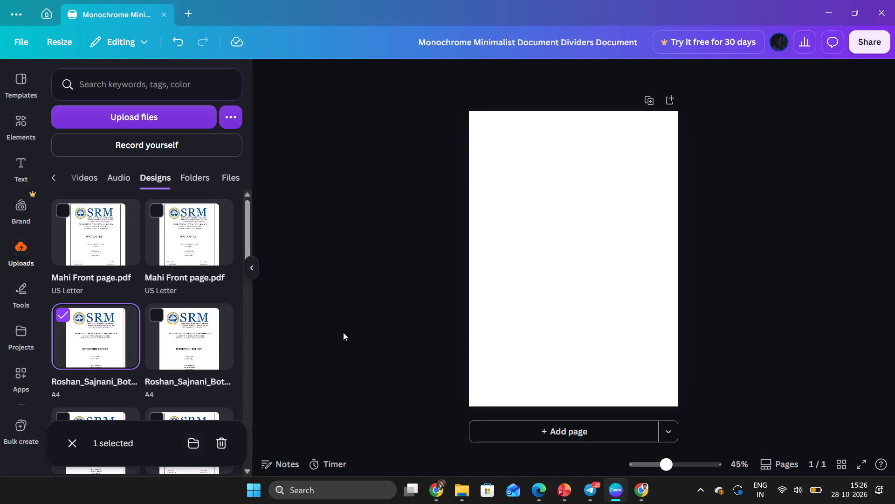
pyautogui.doubleClick(110, 352)
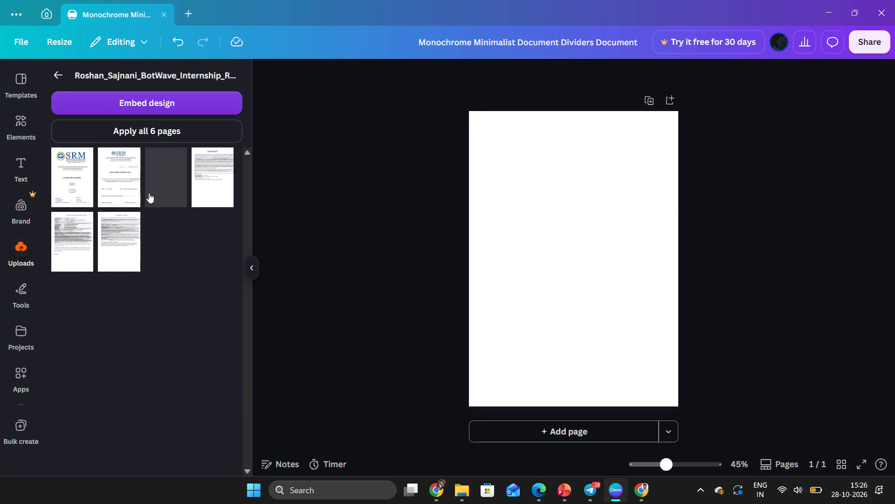
pyautogui.click(186, 131)
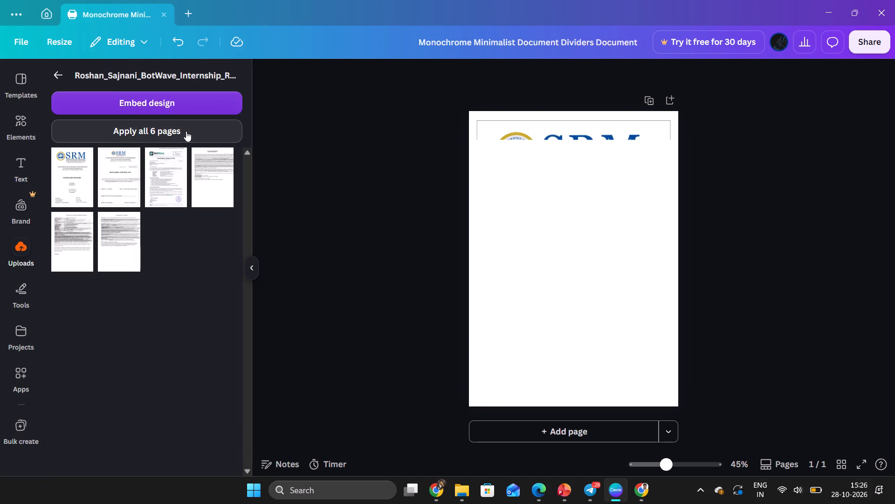
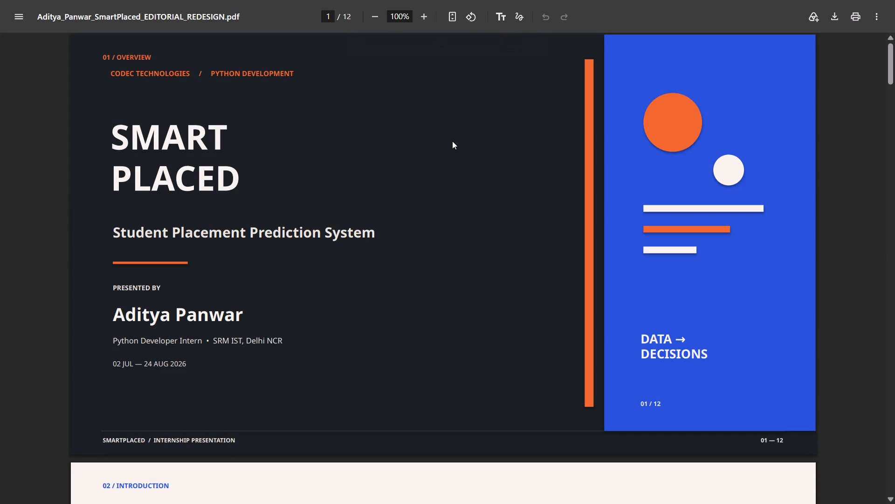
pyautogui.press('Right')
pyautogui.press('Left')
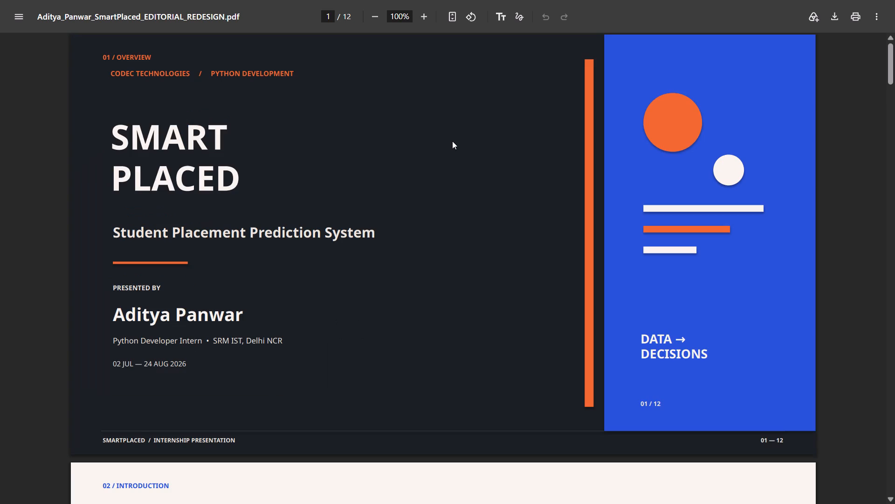
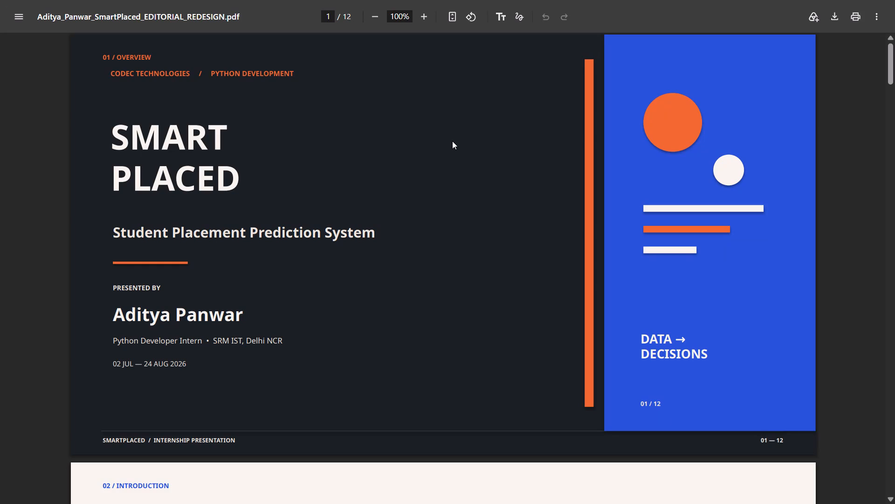
# Review the first six slides of the SmartPlaced presentation, from the overview through the technology toolkit, and return to the introduction.
pyautogui.press('Left')
pyautogui.press('Left')
pyautogui.press('Right')
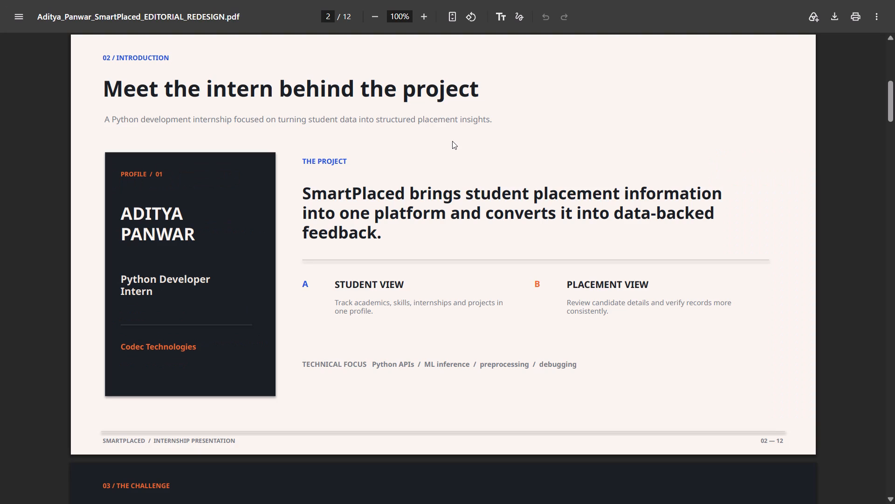
pyautogui.press('Right')
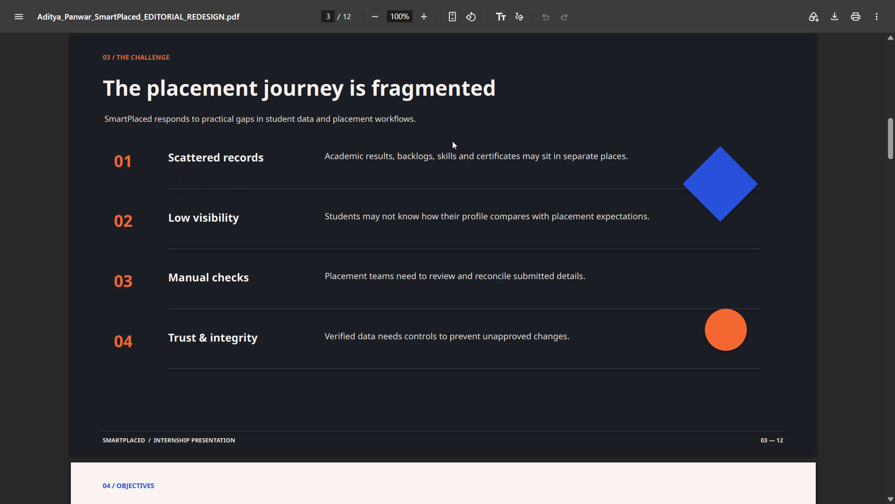
pyautogui.press('Right')
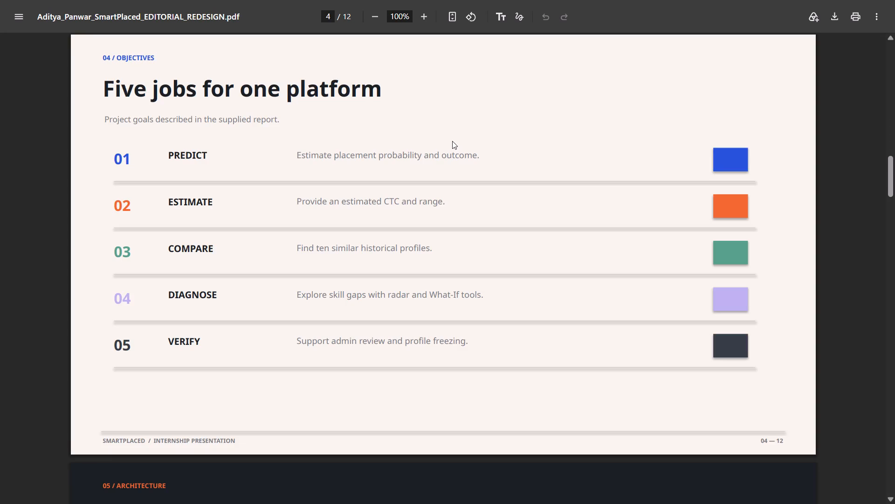
pyautogui.press('Right')
pyautogui.press('Right')
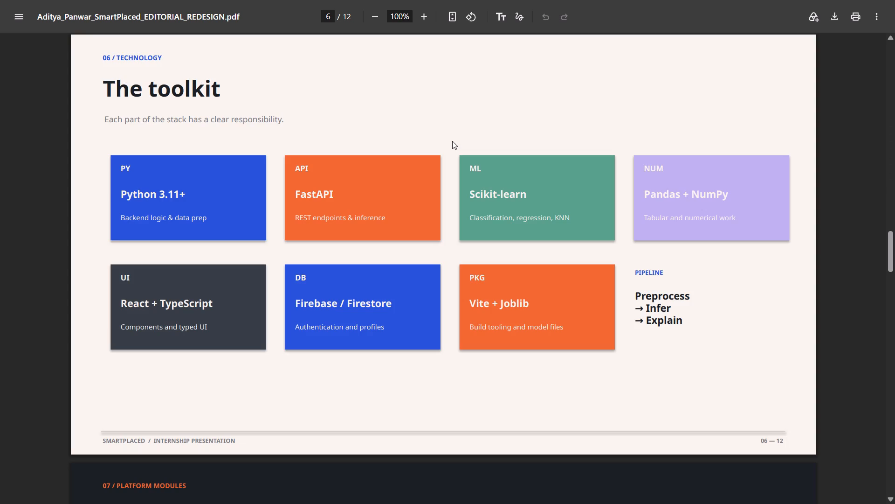
pyautogui.press('Left')
pyautogui.press('Left')
pyautogui.press('Left')
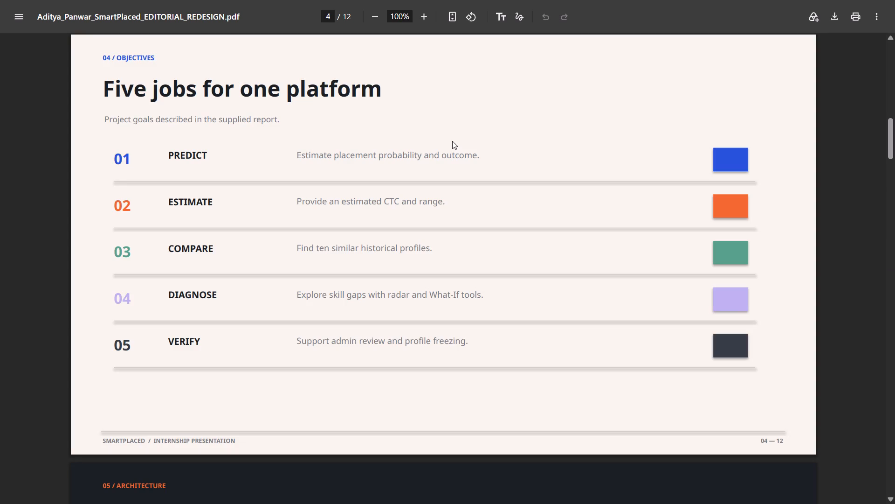
pyautogui.press('Right')
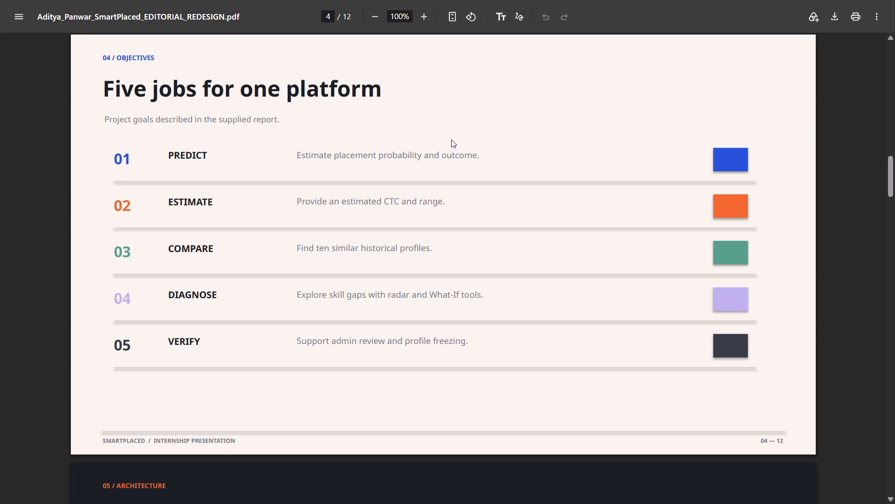
pyautogui.press('Left')
pyautogui.press('Left')
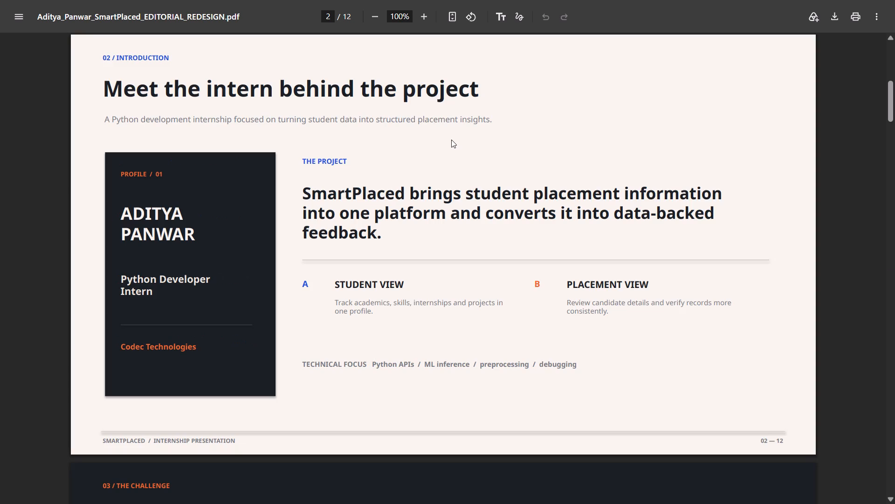
# Re-examine the challenge, objectives, architecture and technology slides of the SmartPlaced presentation.
pyautogui.press('Right')
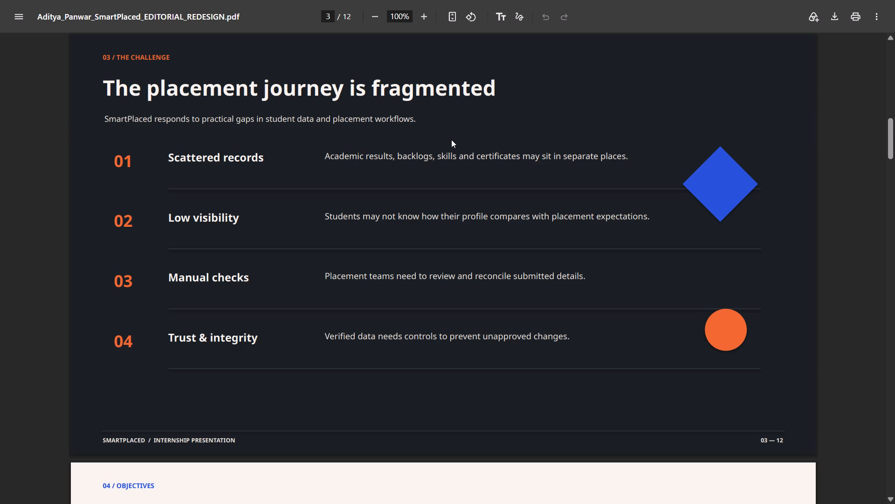
pyautogui.press('Right')
pyautogui.press('Right')
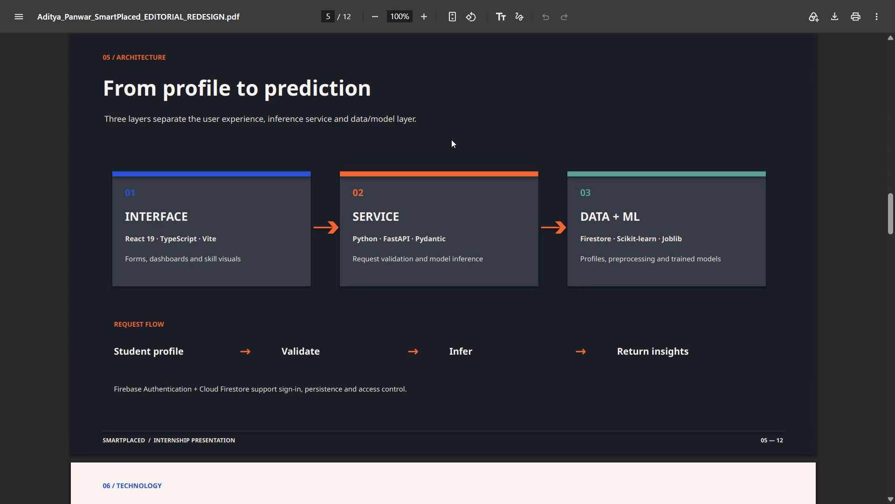
pyautogui.press('Right')
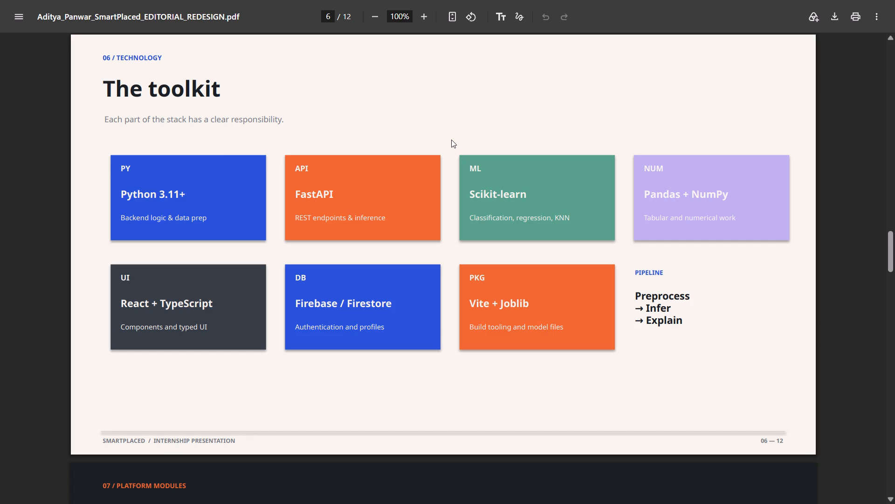
pyautogui.press('Right')
pyautogui.press('Left')
pyautogui.press('Left')
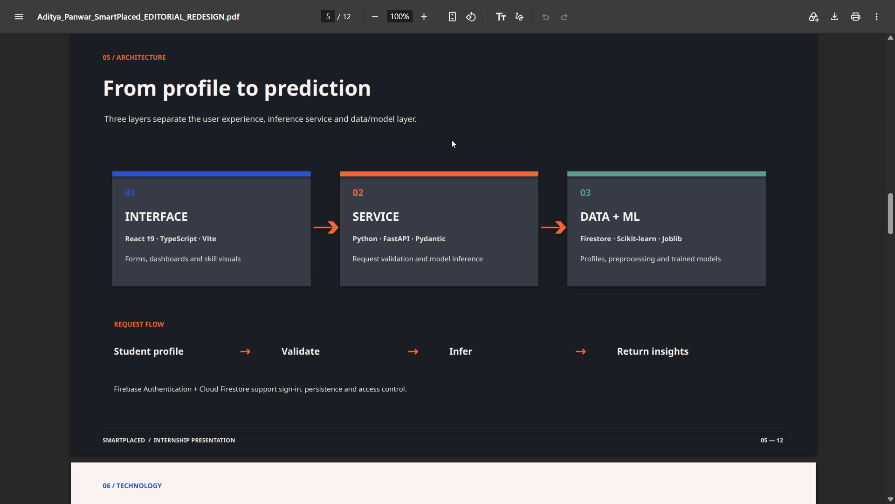
pyautogui.press('Left')
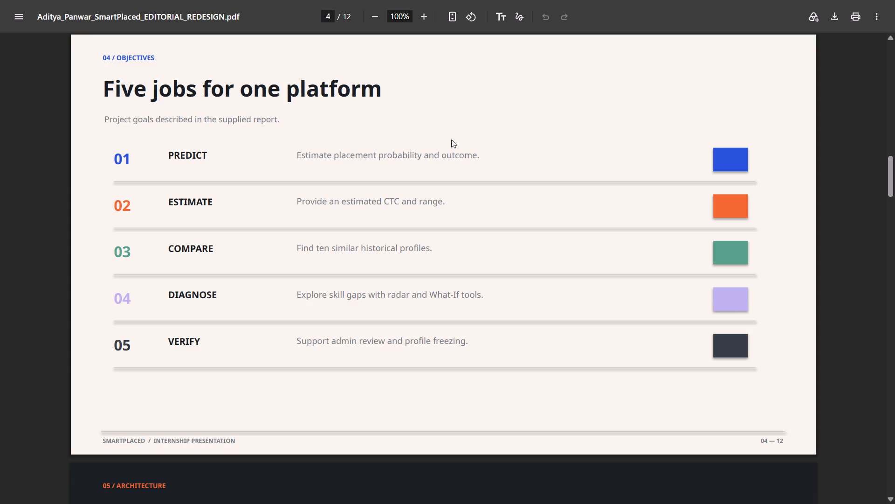
pyautogui.press('Left')
pyautogui.press('Right')
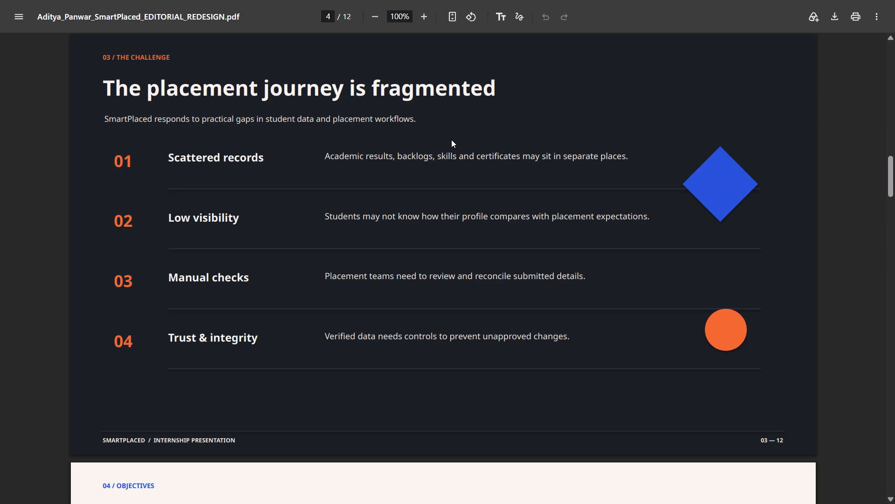
pyautogui.press('Right')
pyautogui.press('Right')
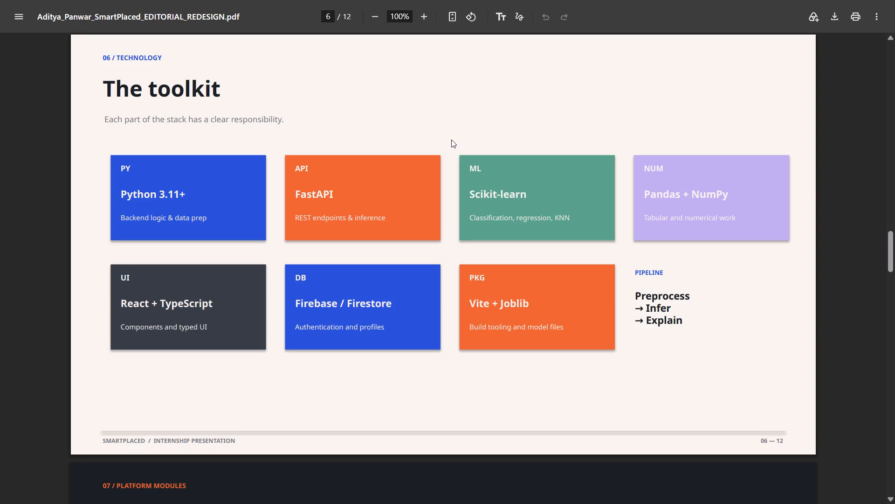
# Look through the remaining SmartPlaced slides, from platform modules and machine learning to the closing thank-you slide.
pyautogui.press('Right')
pyautogui.press('Right')
pyautogui.press('Right')
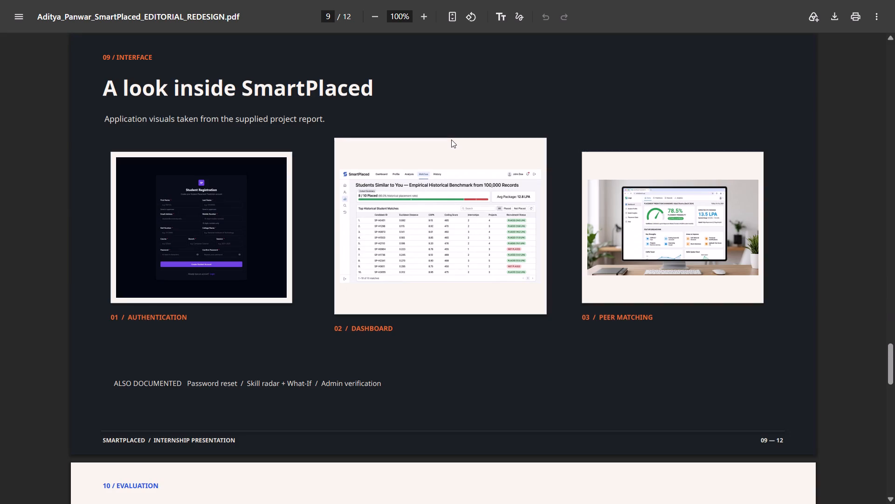
pyautogui.press('Right')
pyautogui.press('Right')
pyautogui.press('Left')
pyautogui.press('Left')
pyautogui.press('Right')
pyautogui.press('Right')
pyautogui.press('Right')
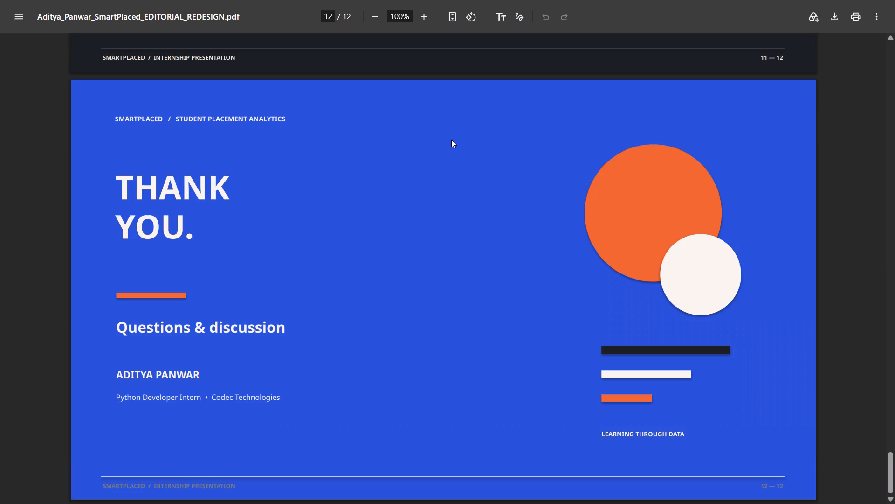
# Review the slides in reverse order from the closing slide back to the challenge slide, including machine learning, modules and architecture.
pyautogui.press('Left')
pyautogui.press('Left')
pyautogui.press('Left')
pyautogui.press('Left')
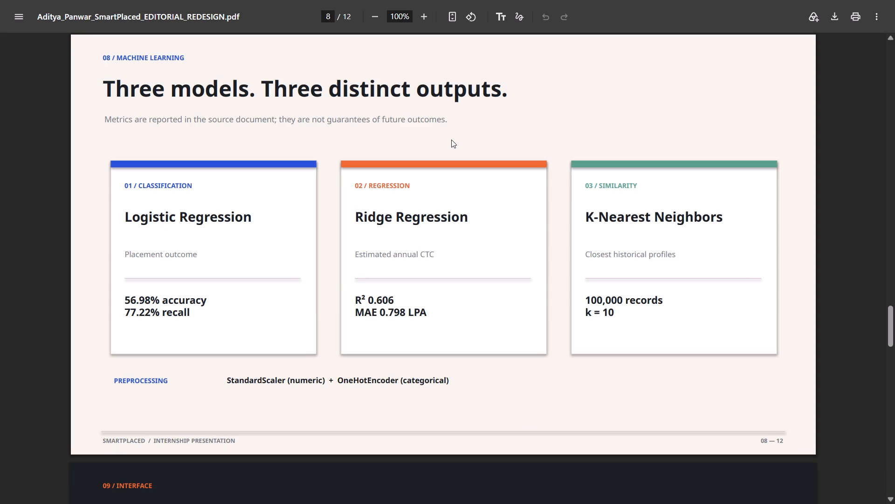
pyautogui.press('Left')
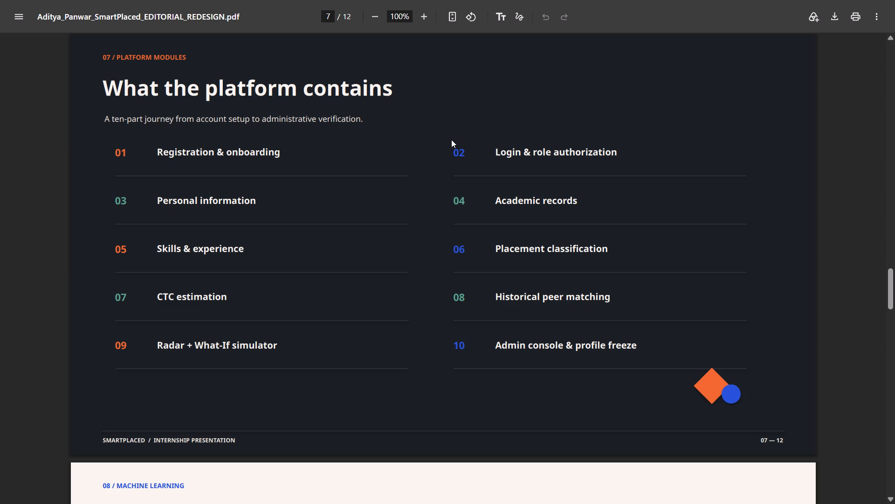
pyautogui.press('Left')
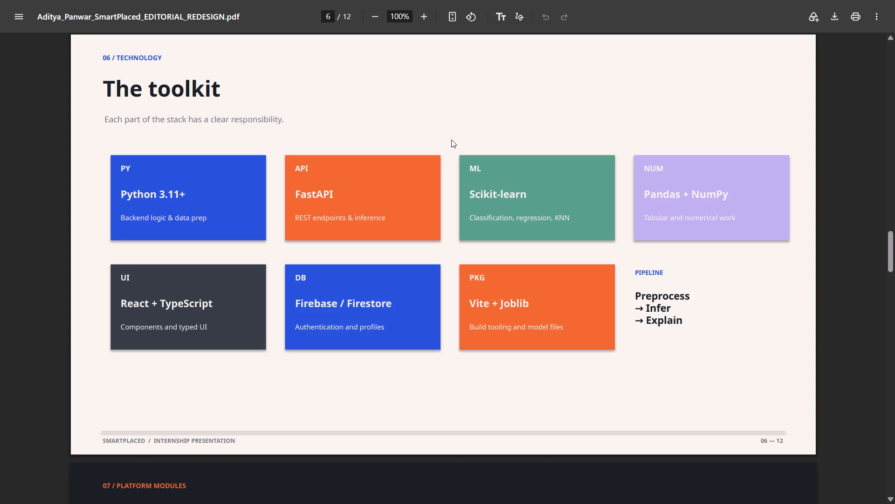
pyautogui.press('Left')
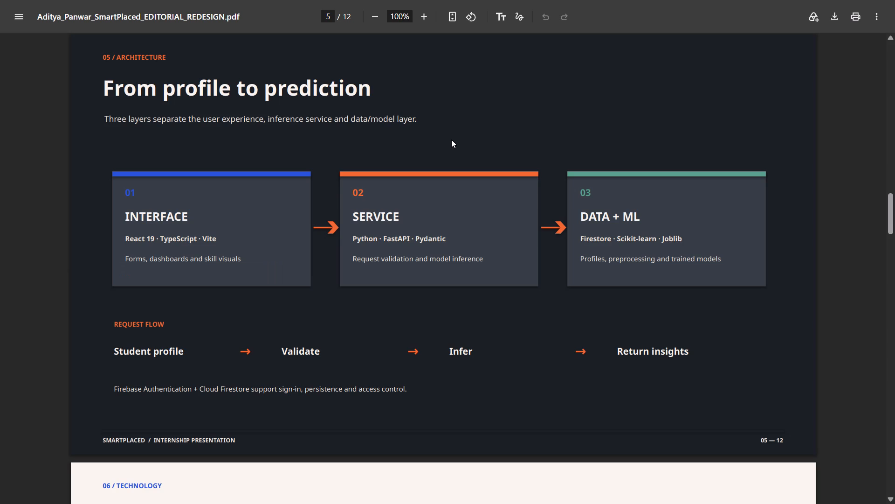
pyautogui.press('Left')
pyautogui.press('Left')
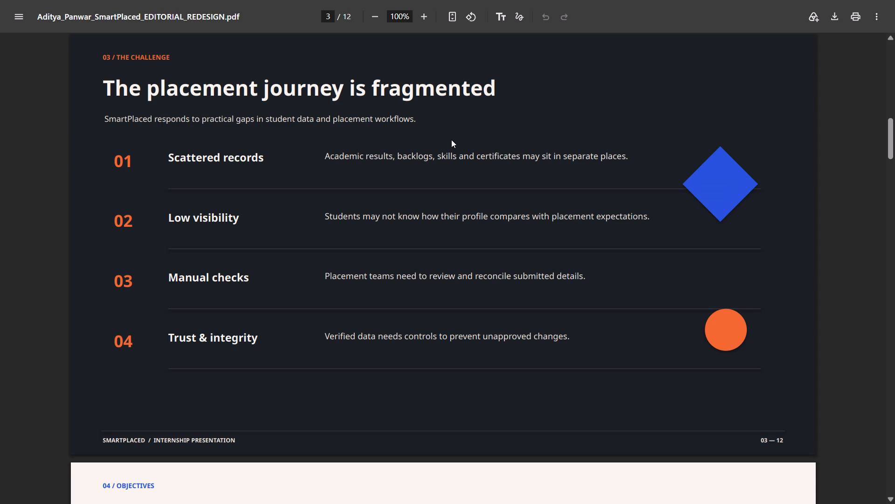
# Examine the architecture, technology and platform modules slides again, ending on the objectives slide.
pyautogui.press('Right')
pyautogui.press('Right')
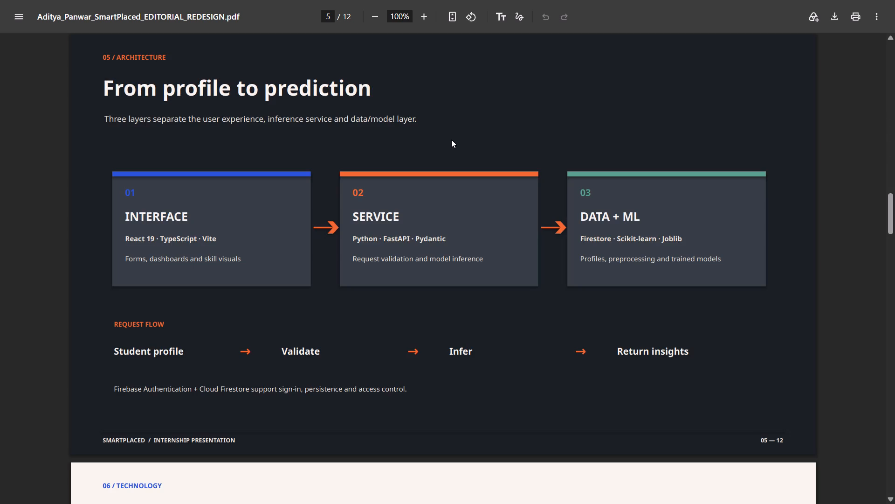
pyautogui.press('Right')
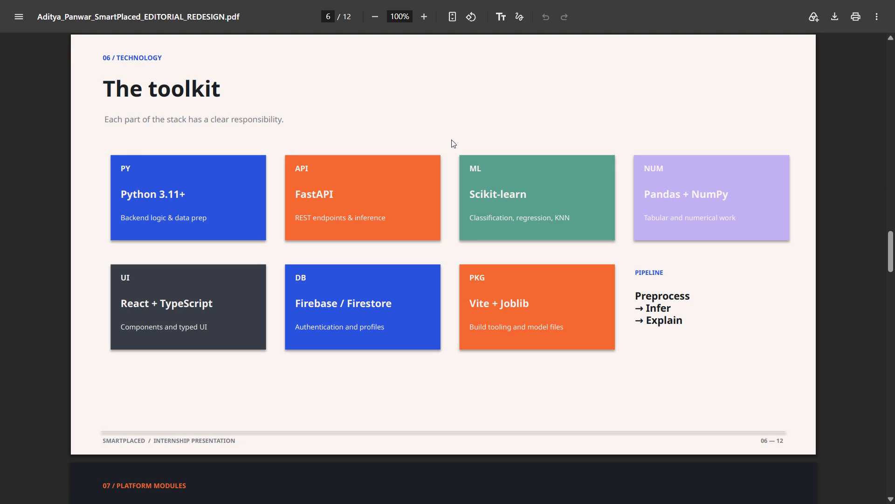
pyautogui.press('Left')
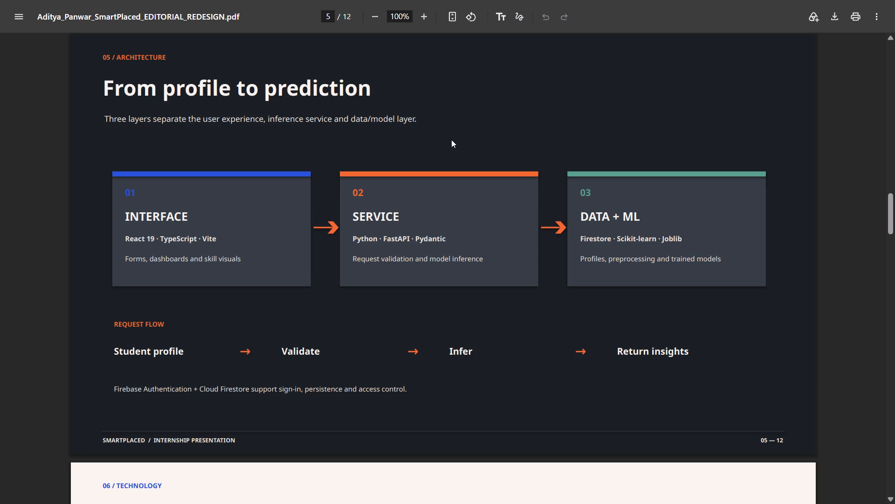
pyautogui.press('Right')
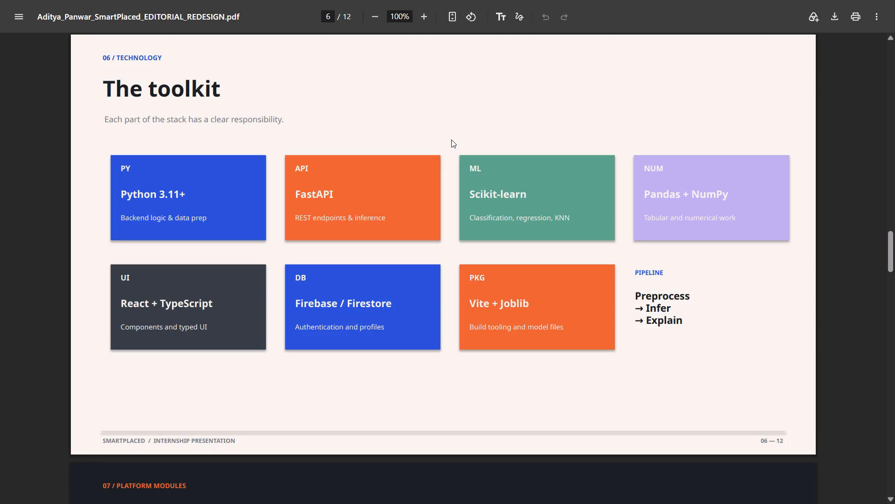
pyautogui.press('Right')
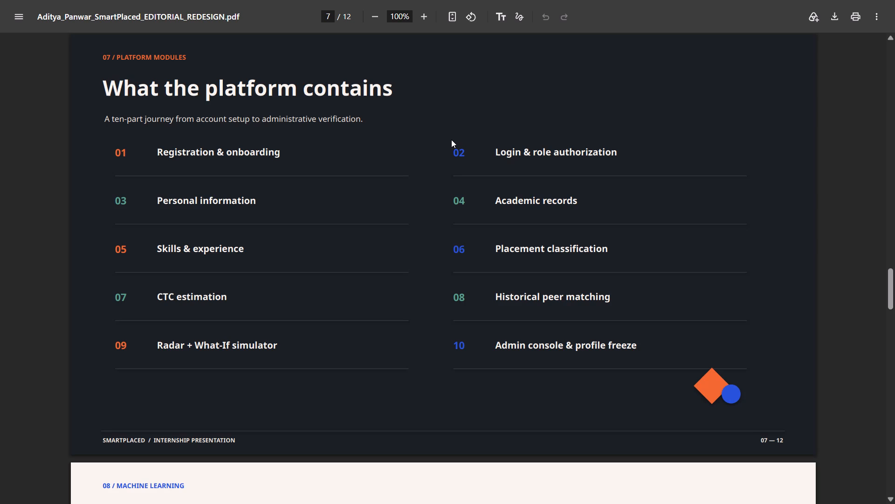
pyautogui.press('Left')
pyautogui.press('Left')
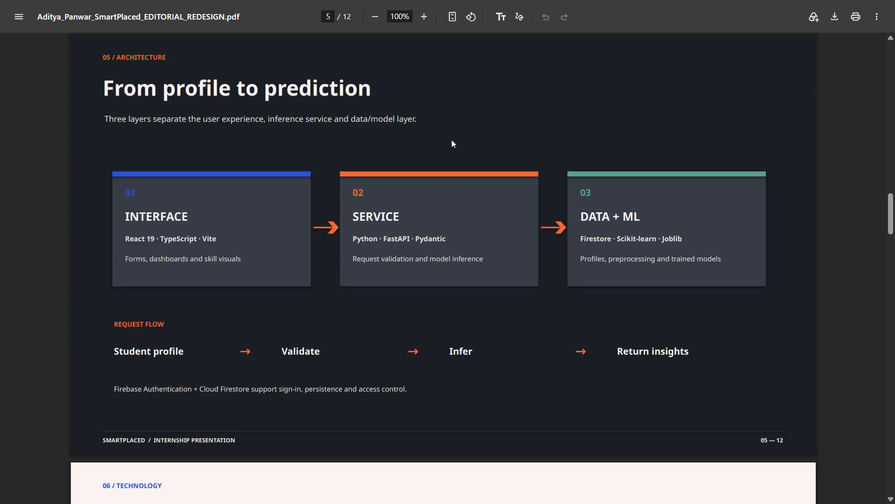
pyautogui.press('Left')
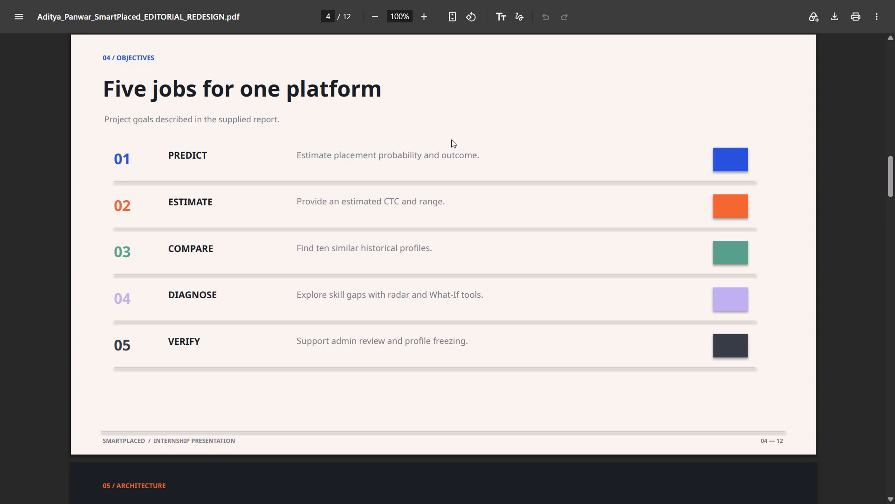
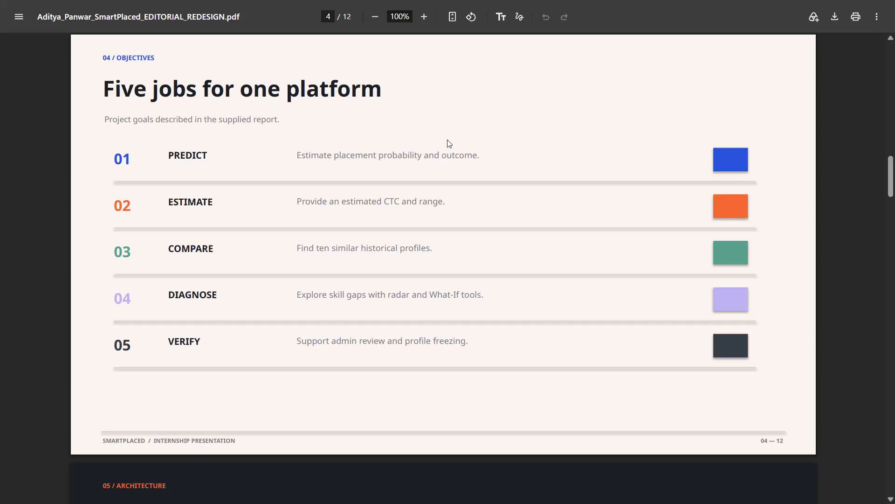
# Review the SmartPlaced slides from objectives through machine learning to the interface slide, and go back to the objectives slide.
pyautogui.press('Down')
pyautogui.press('Right')
pyautogui.press('Right')
pyautogui.press('Right')
pyautogui.press('Right')
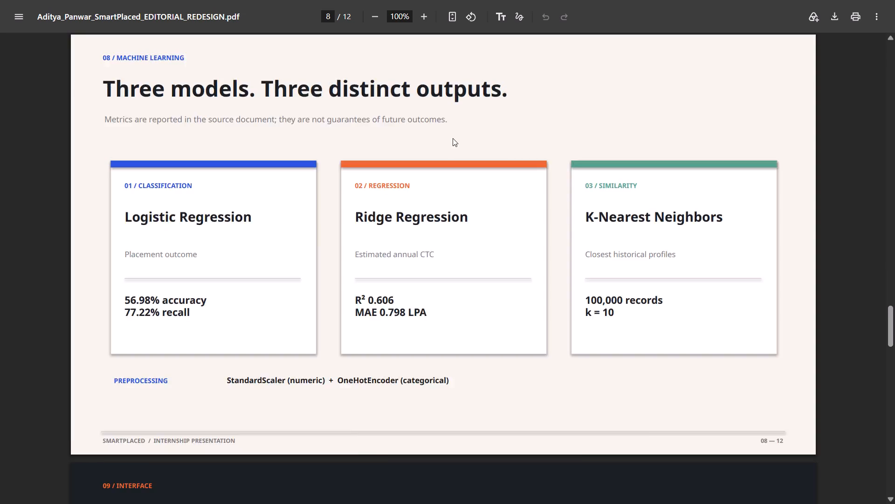
pyautogui.press('Right')
pyautogui.press('Down')
pyautogui.press('Left')
pyautogui.press('Left')
pyautogui.press('Left')
pyautogui.press('Left')
pyautogui.press('Left')
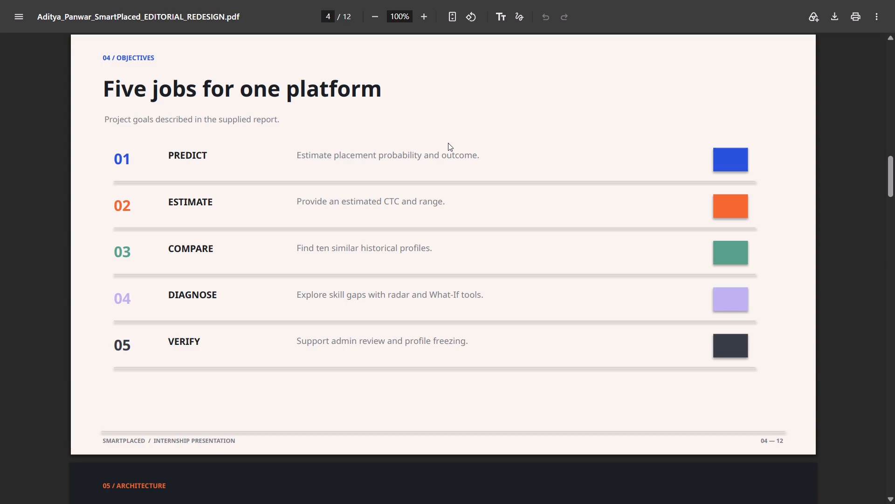
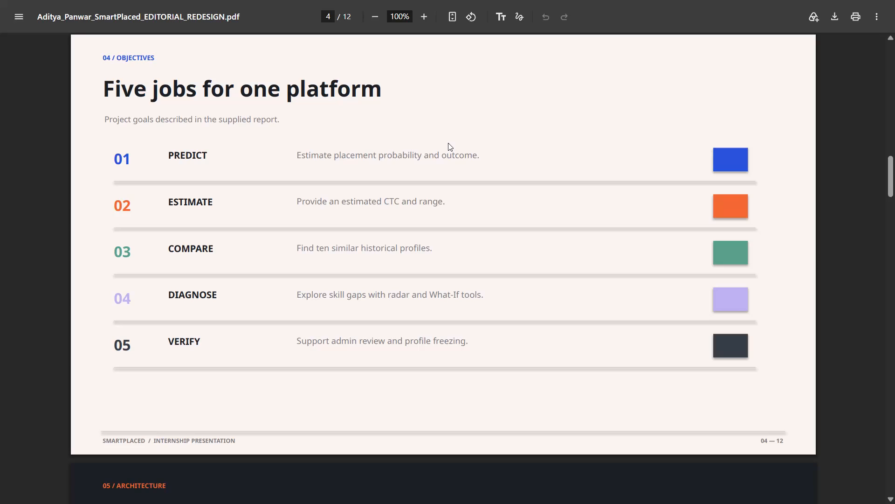
# Exit full-screen view and close the redesigned SmartPlaced presentation PDF.
pyautogui.press('Escape')
pyautogui.press('Escape')
pyautogui.press('Escape')
pyautogui.press('Escape')
pyautogui.press('Escape')
pyautogui.press('Escape')
pyautogui.press('Escape')
pyautogui.press('Escape')
pyautogui.press('Escape')
pyautogui.press('Escape')
pyautogui.press('Escape')
pyautogui.press('Escape')
pyautogui.press('Escape')
pyautogui.press('Escape')
pyautogui.press('Escape')
pyautogui.press('Escape')
pyautogui.press('Escape')
pyautogui.press('Escape')
pyautogui.press('Escape')
pyautogui.press('Escape')
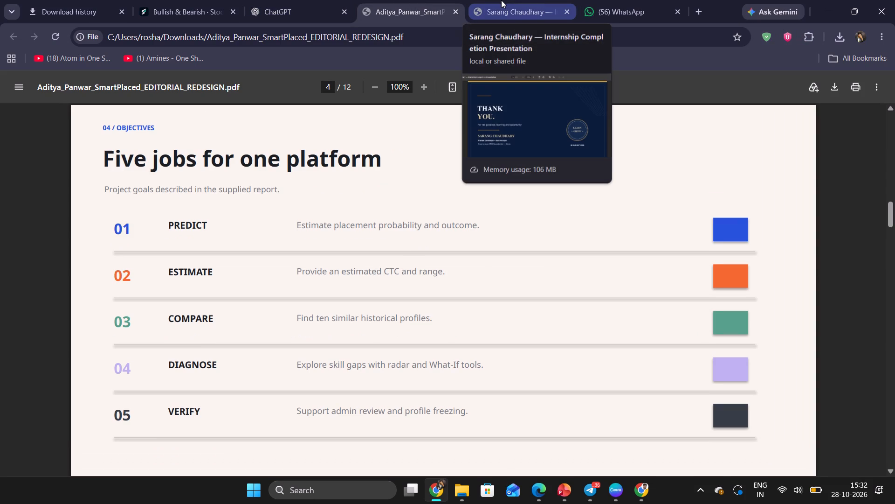
pyautogui.click(456, 9)
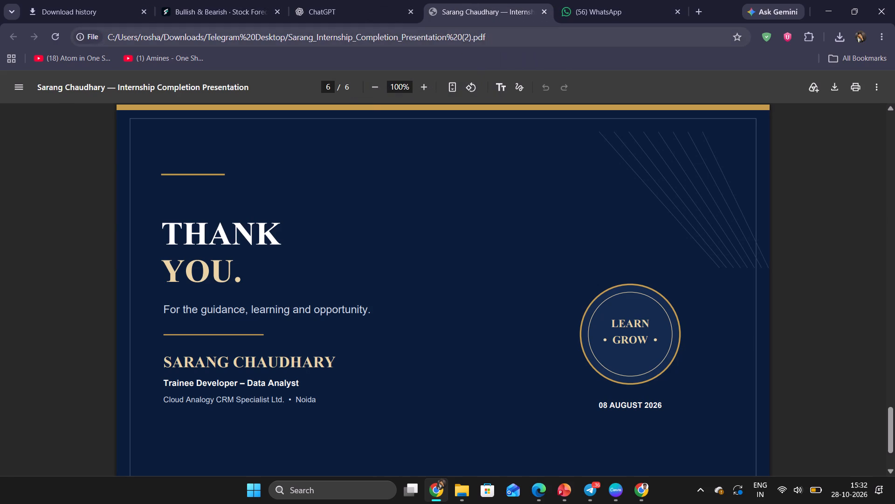
# Look back from the closing slide of the Cloud Analogy internship completion presentation to its reflection and takeaways slide.
pyautogui.scroll(13, 516, 162)
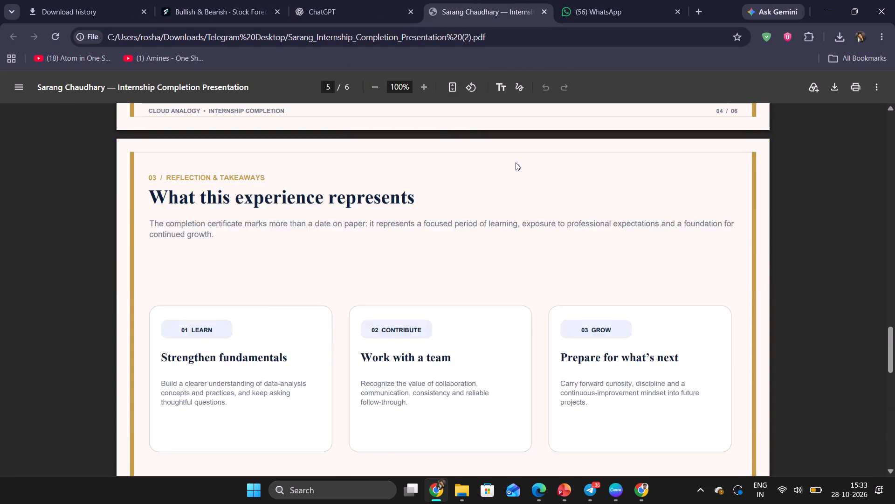
# Look back through the internship completion presentation to its title slide.
pyautogui.scroll(20, 516, 162)
pyautogui.scroll(4, 516, 162)
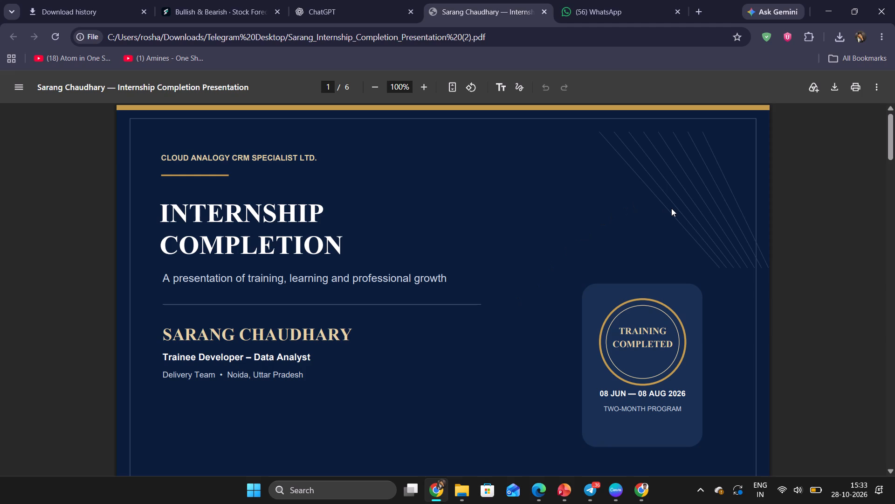
pyautogui.moveTo(671, 208); pyautogui.dragTo(499, 241)
# Search the web for "sejda edit pdf" in a new tab and open Sejda's online PDF editor.
pyautogui.hotkey('ctrl', 't')
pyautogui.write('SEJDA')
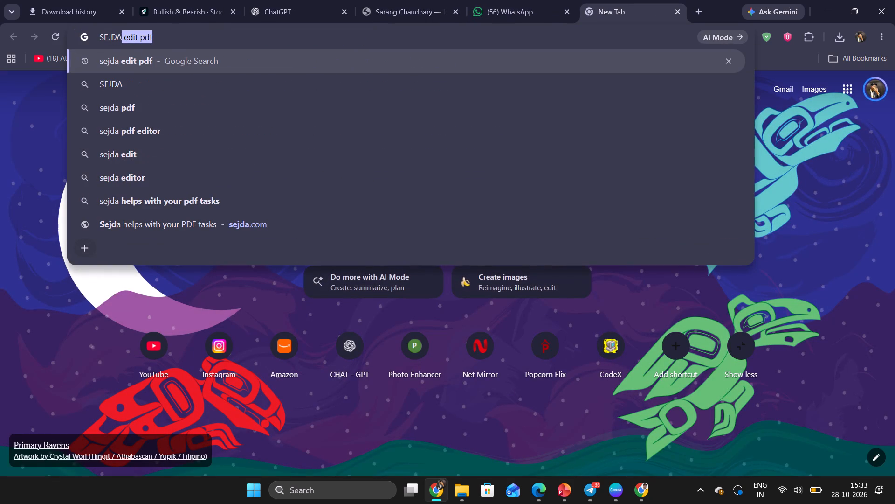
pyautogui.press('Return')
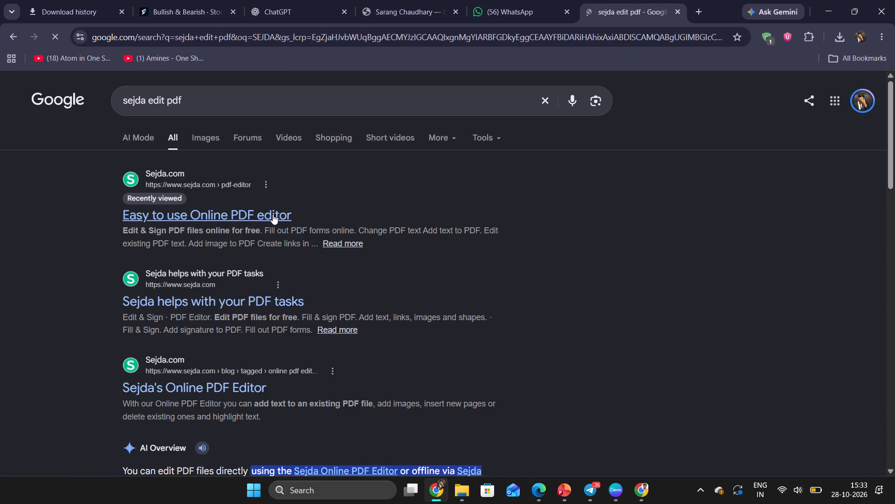
pyautogui.click(273, 214)
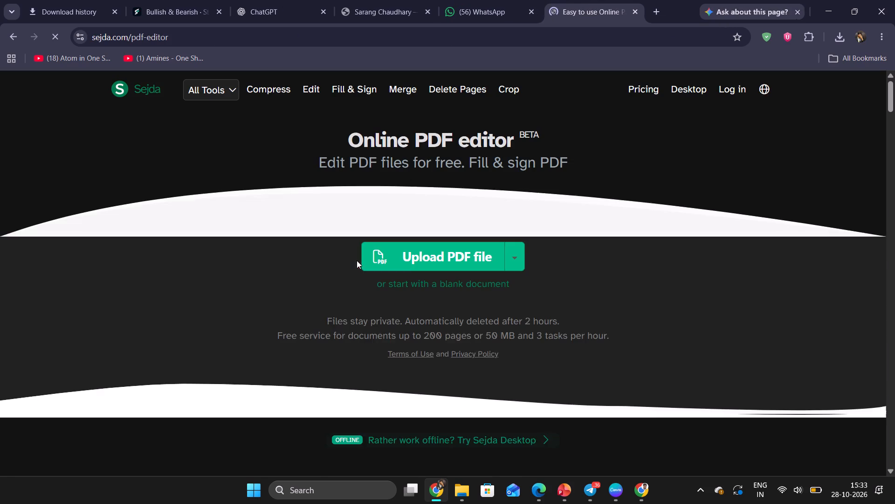
# Switch to the Downloads folder in File Explorer.
pyautogui.click(471, 497)
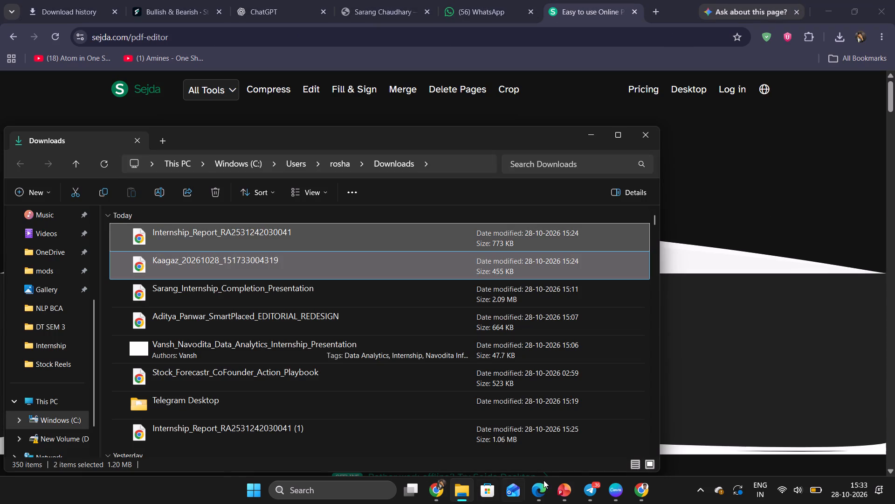
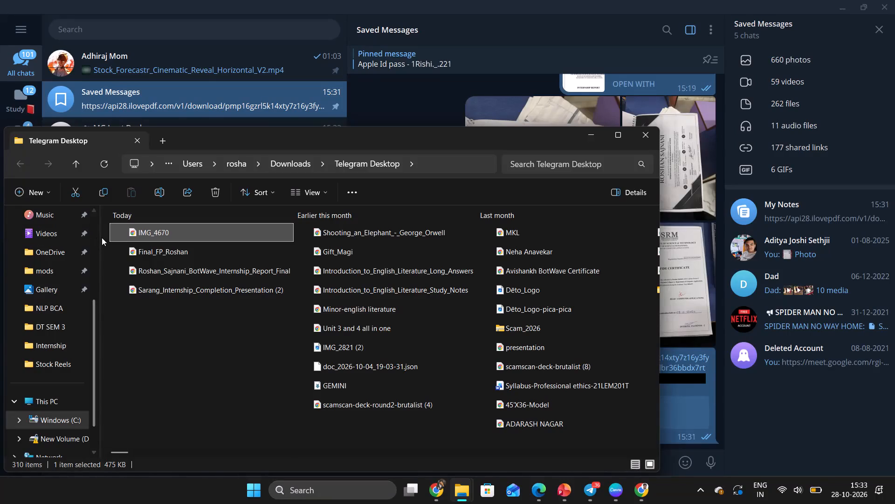
# Upload IMG_4670, Final_FP_Roshan and the BotWave internship report PDFs together from the Telegram Desktop folder to Sejda's online PDF editor.
pyautogui.moveTo(103, 237); pyautogui.dragTo(140, 278)
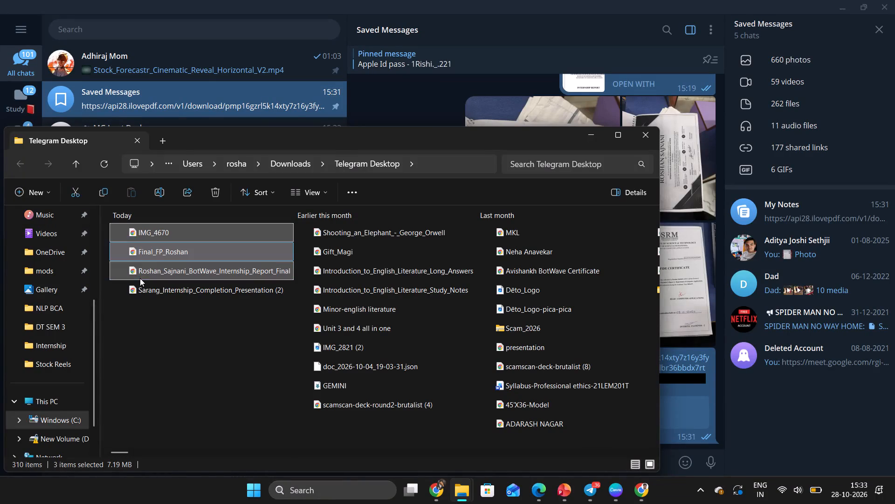
pyautogui.hotkey('alt', 'Tab')
pyautogui.hotkey('alt', 'Tab')
pyautogui.hotkey('alt', 'Tab')
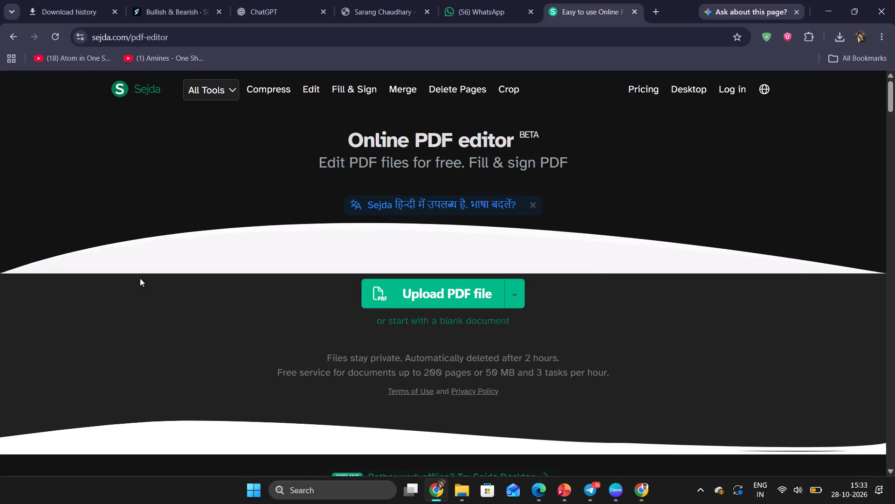
pyautogui.hotkey('alt', 'Tab')
pyautogui.moveTo(243, 259); pyautogui.dragTo(590, 245)
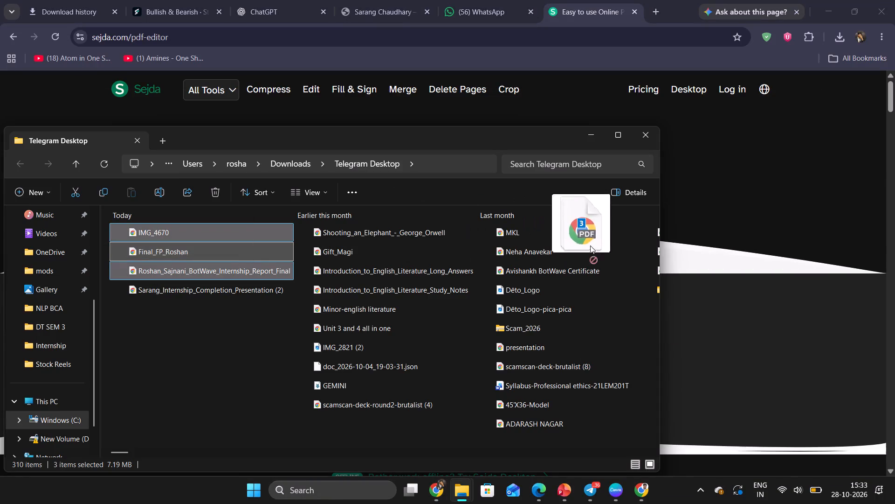
pyautogui.moveTo(590, 245); pyautogui.dragTo(719, 256)
pyautogui.hscroll(1, 608, 245)
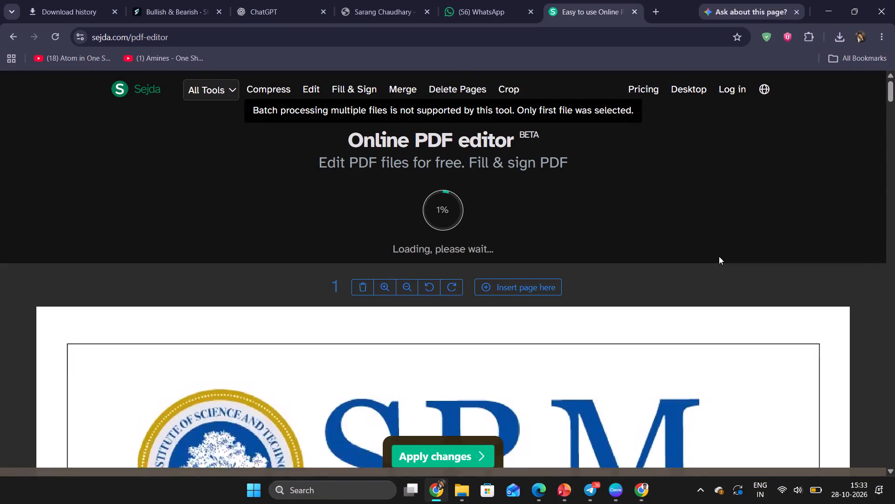
# Look through the opening pages of the uploaded PDF in the editor and return to its SRM cover page.
pyautogui.scroll(-5, 601, 361)
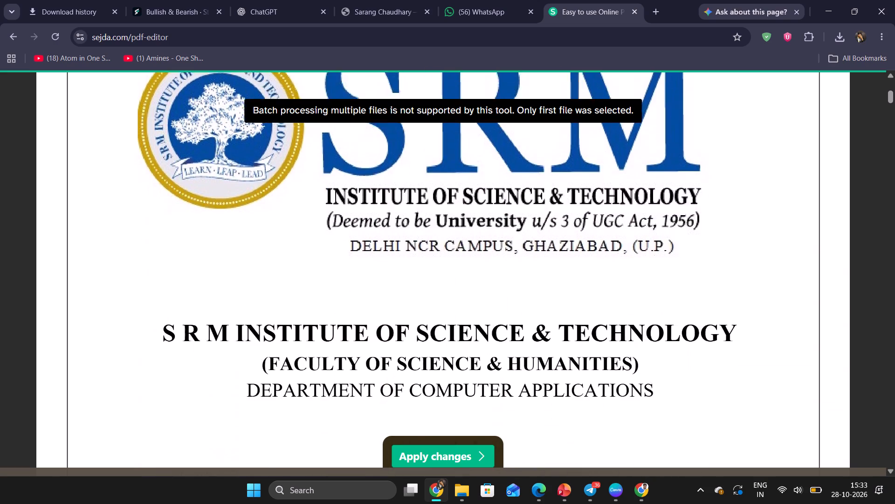
pyautogui.scroll(-10, 601, 361)
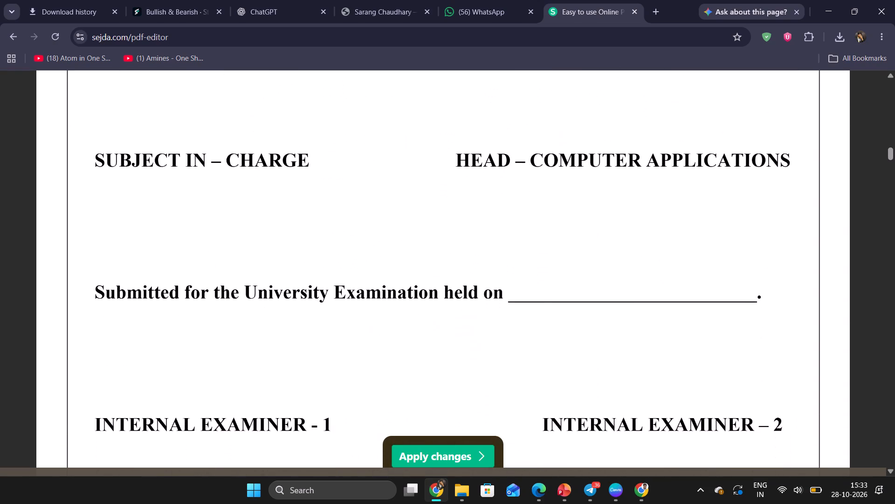
pyautogui.scroll(-9, 669, 298)
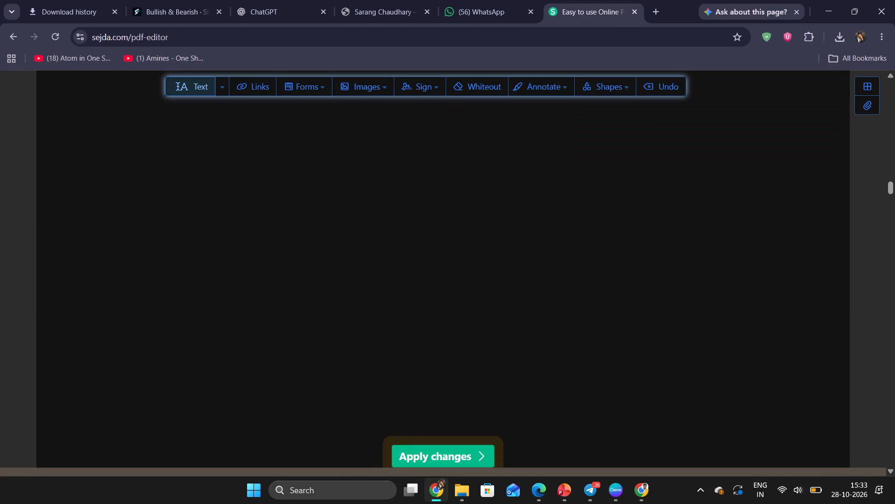
pyautogui.scroll(20, 575, 230)
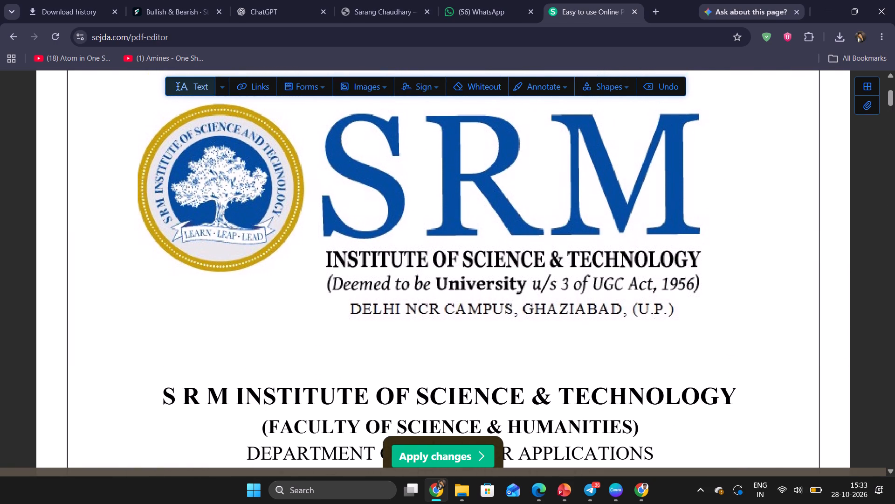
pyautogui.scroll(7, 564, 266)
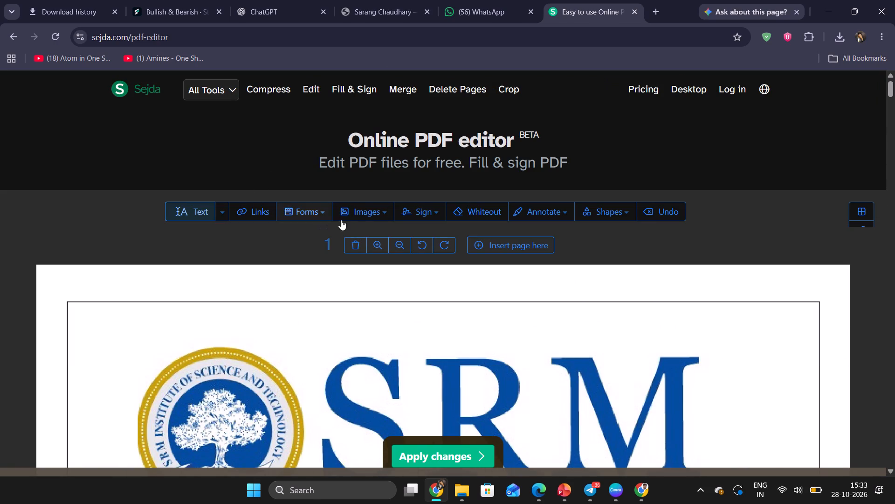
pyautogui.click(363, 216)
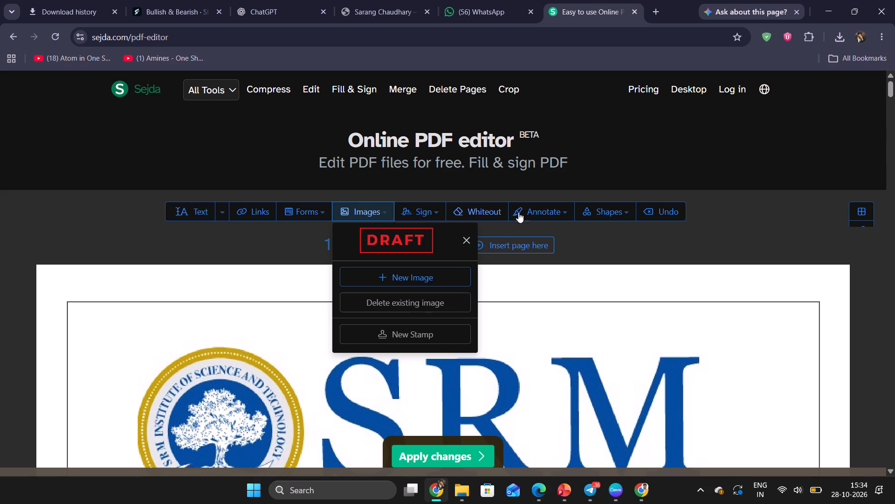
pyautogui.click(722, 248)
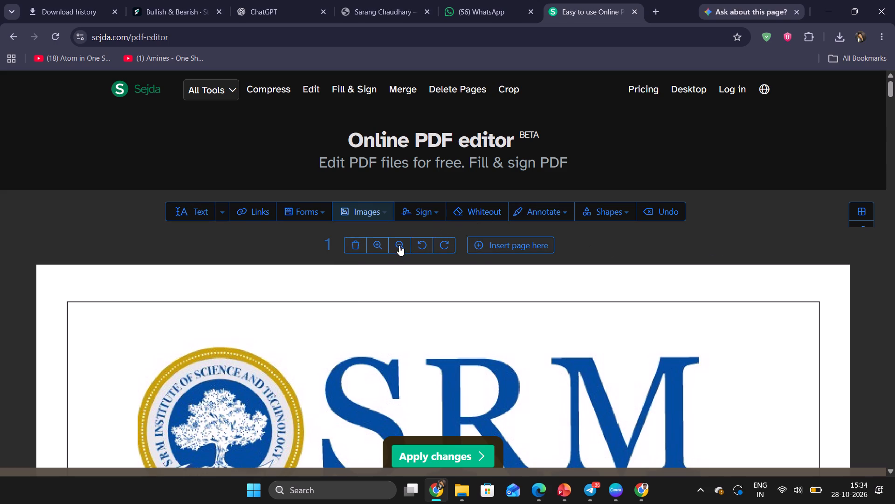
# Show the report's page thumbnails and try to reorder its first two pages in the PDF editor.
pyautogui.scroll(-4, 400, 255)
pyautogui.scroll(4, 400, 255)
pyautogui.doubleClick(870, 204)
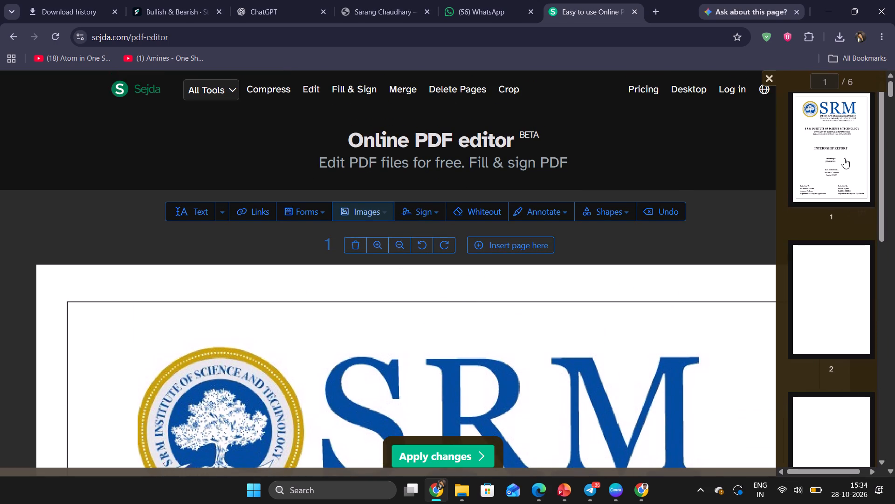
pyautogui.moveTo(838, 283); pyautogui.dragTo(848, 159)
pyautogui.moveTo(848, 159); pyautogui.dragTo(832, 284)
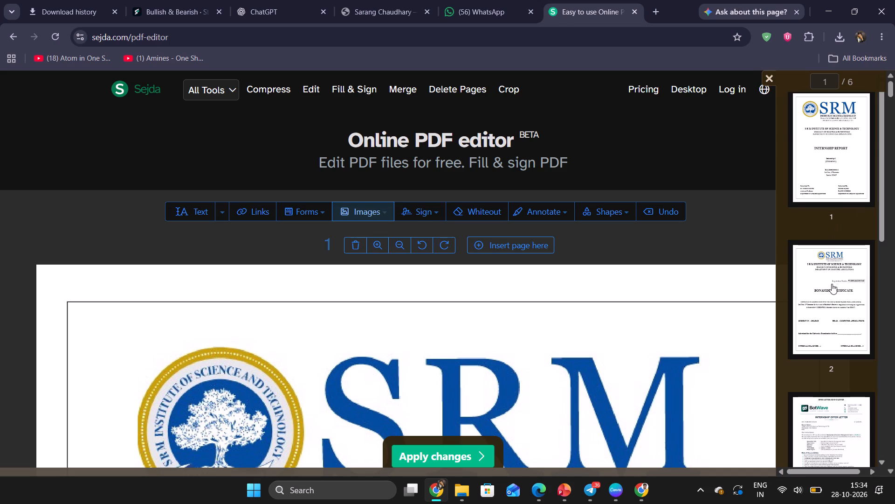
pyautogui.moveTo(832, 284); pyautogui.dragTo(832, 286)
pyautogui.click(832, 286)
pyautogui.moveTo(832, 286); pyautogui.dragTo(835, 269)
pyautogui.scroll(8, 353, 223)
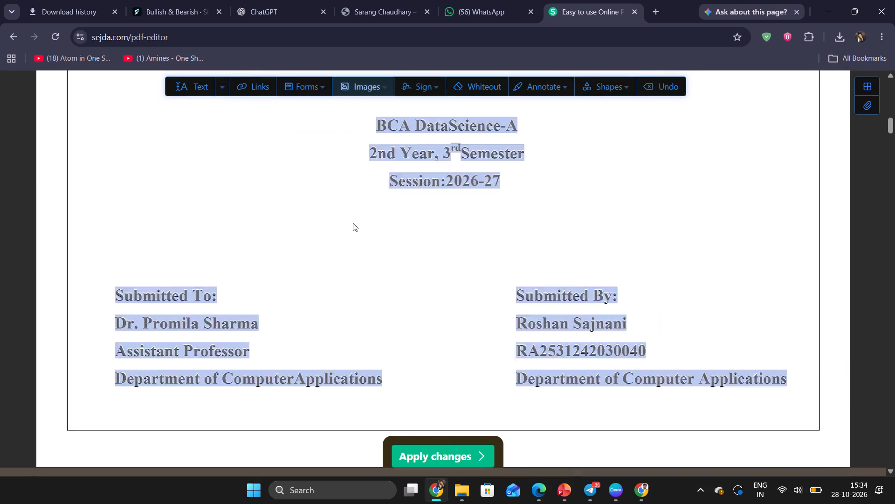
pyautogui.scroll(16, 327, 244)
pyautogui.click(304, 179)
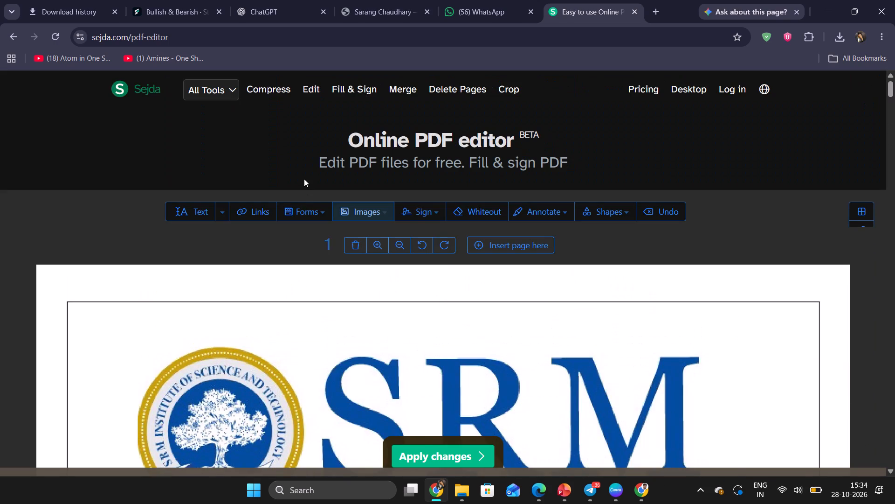
# Load Final_FP_Roshan, IMG_4670 and the BotWave internship report from the Telegram Desktop folder into Sejda's Merge tool.
pyautogui.click(410, 90)
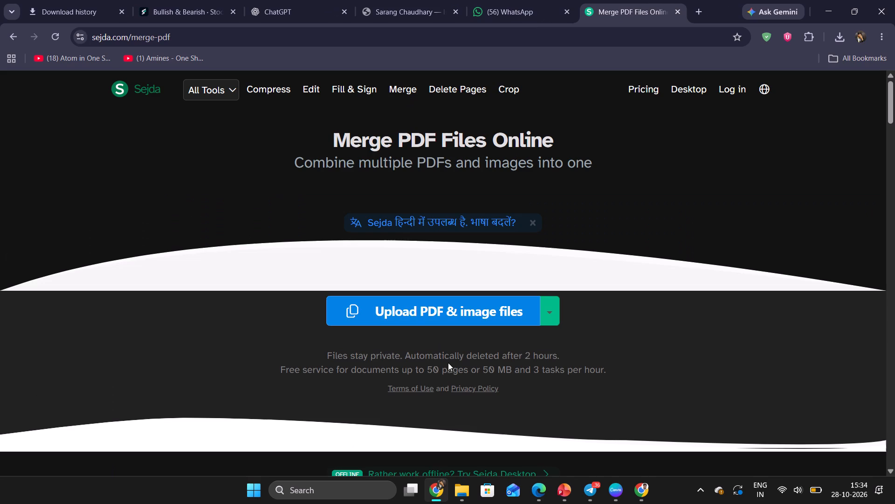
pyautogui.hotkey('alt', 'Tab')
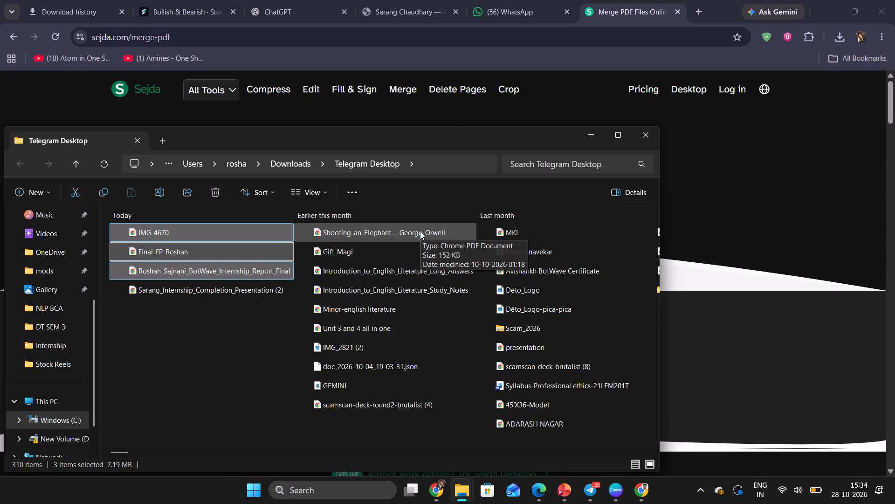
pyautogui.moveTo(242, 252); pyautogui.dragTo(725, 209)
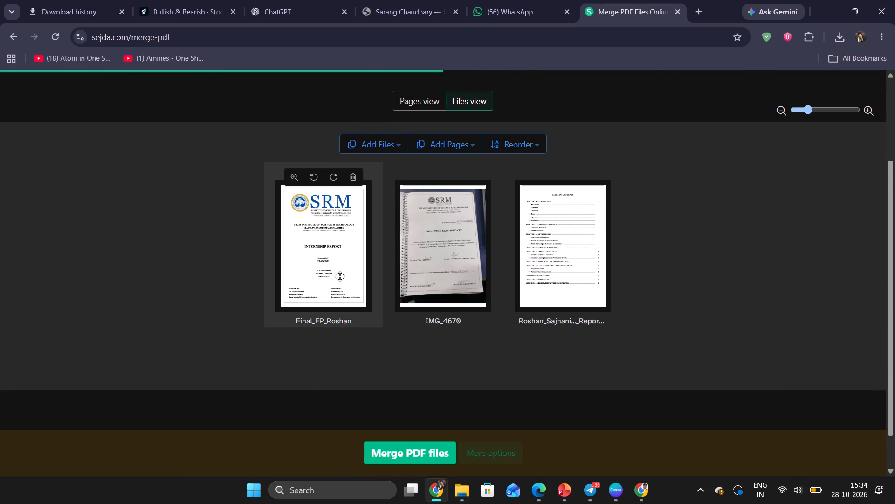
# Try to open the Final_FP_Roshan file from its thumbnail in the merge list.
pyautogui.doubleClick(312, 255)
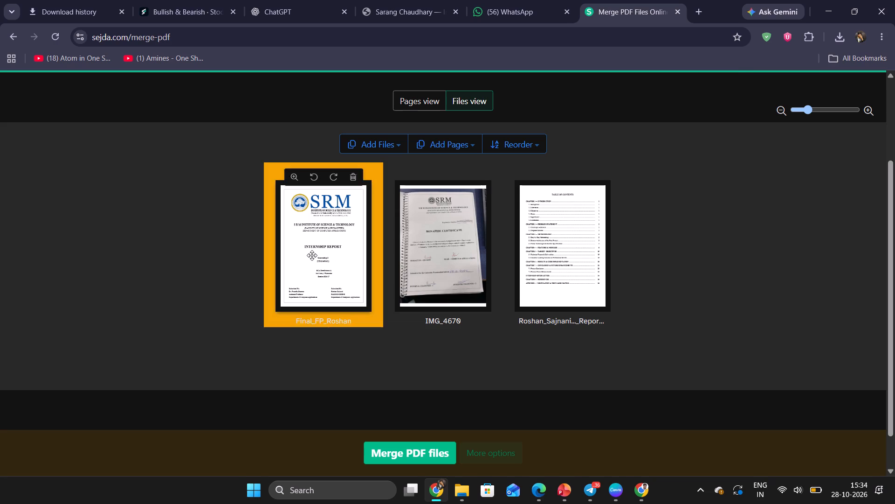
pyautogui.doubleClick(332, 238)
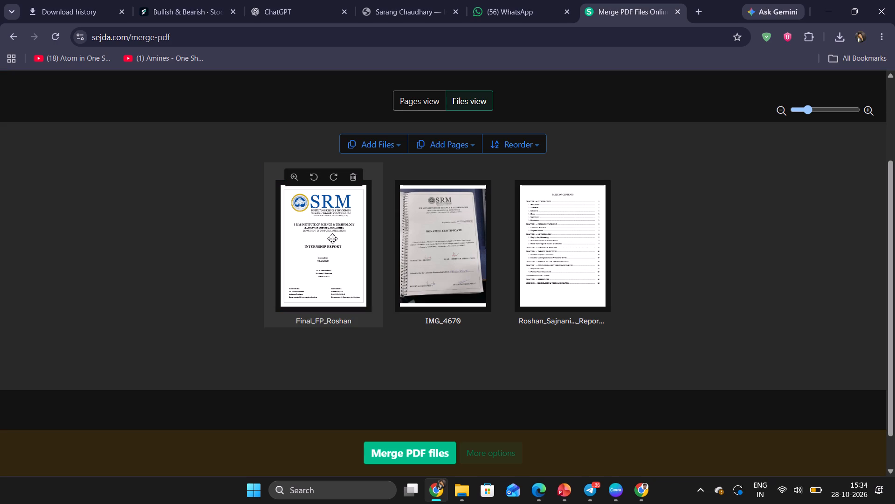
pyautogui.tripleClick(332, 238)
# Show the additional merge options for the loaded PDFs.
pyautogui.click(503, 458)
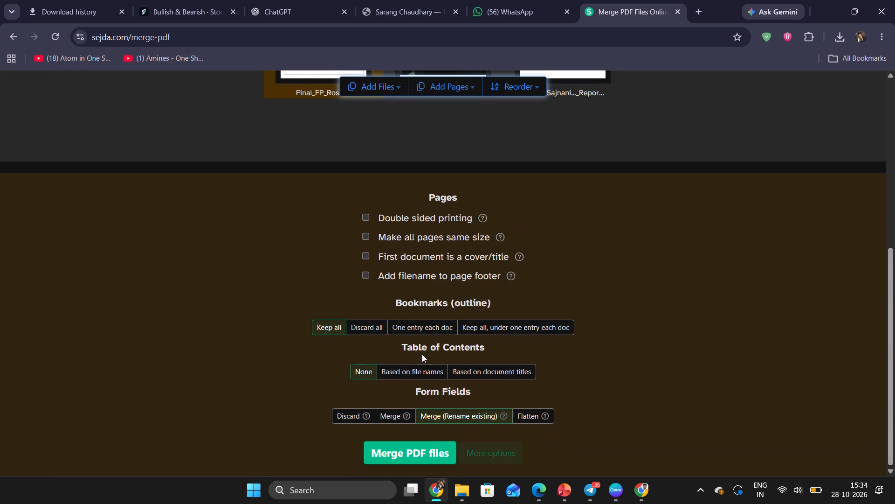
# Collapse the extra merge options and show the three files to merge as individual pages.
pyautogui.scroll(-1, 409, 235)
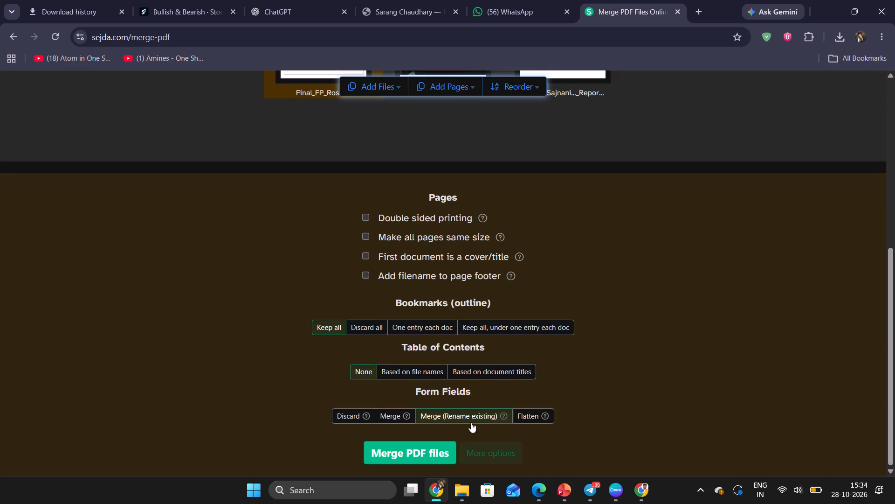
pyautogui.click(491, 450)
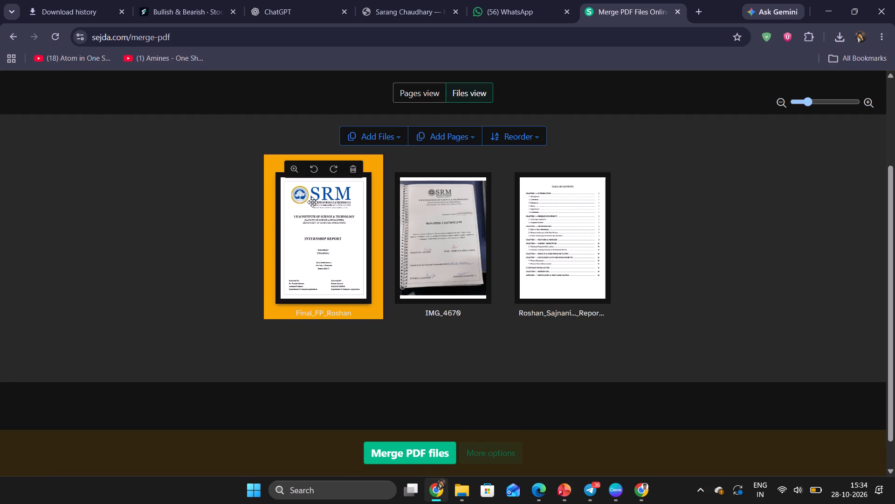
pyautogui.doubleClick(312, 202)
pyautogui.click(440, 259)
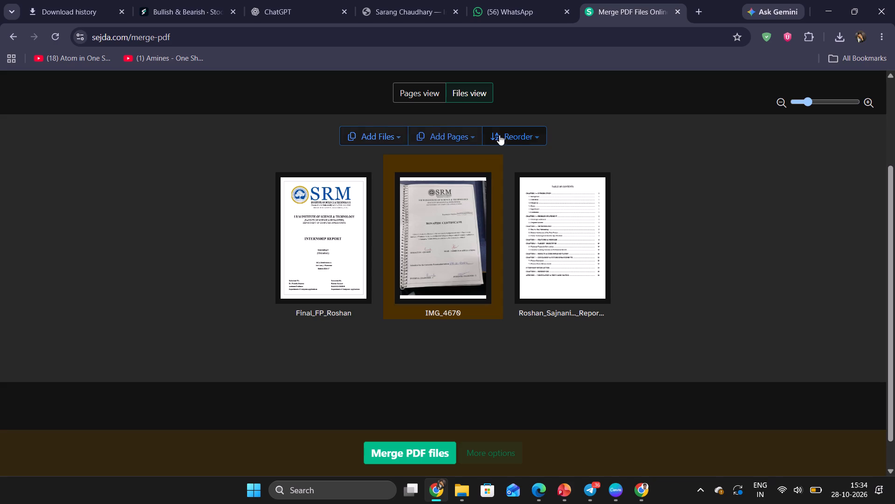
pyautogui.click(518, 134)
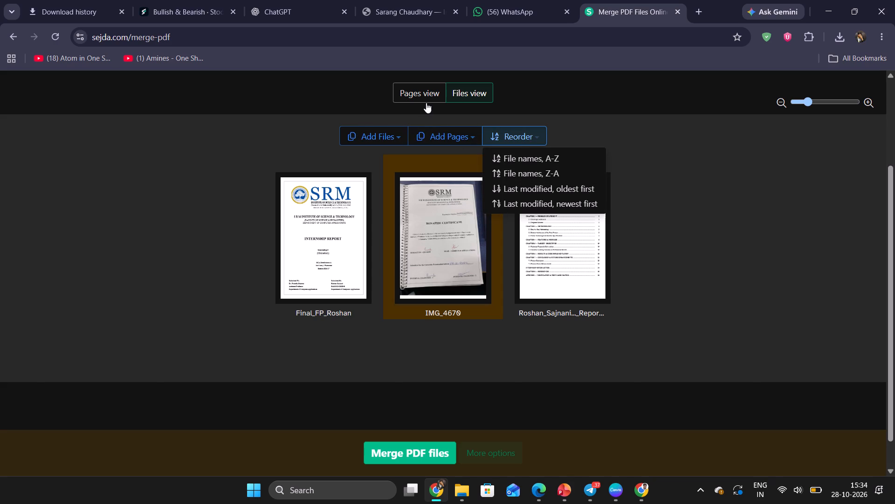
pyautogui.click(429, 91)
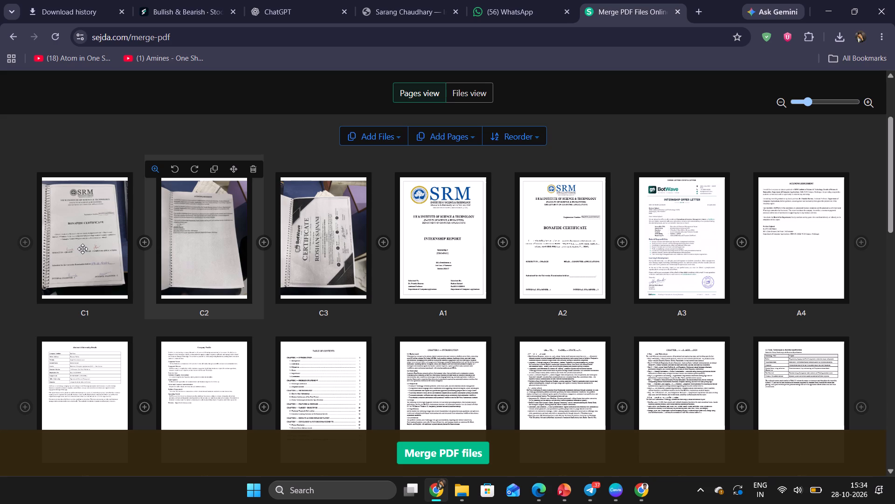
# Reorder the pages to start with the report cover, scanned bonafide certificate, internship offer letter, scanned BotWave certificate and scanned acknowledgement.
pyautogui.moveTo(470, 279); pyautogui.dragTo(71, 284)
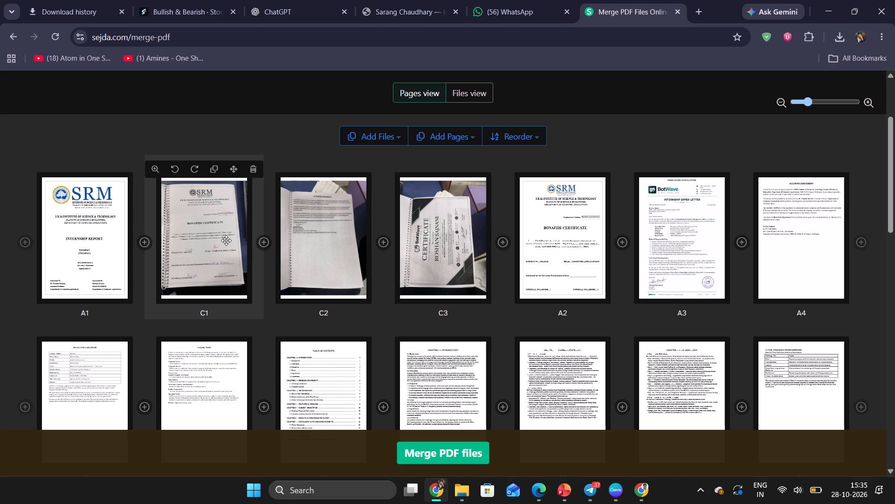
pyautogui.moveTo(649, 233); pyautogui.dragTo(317, 222)
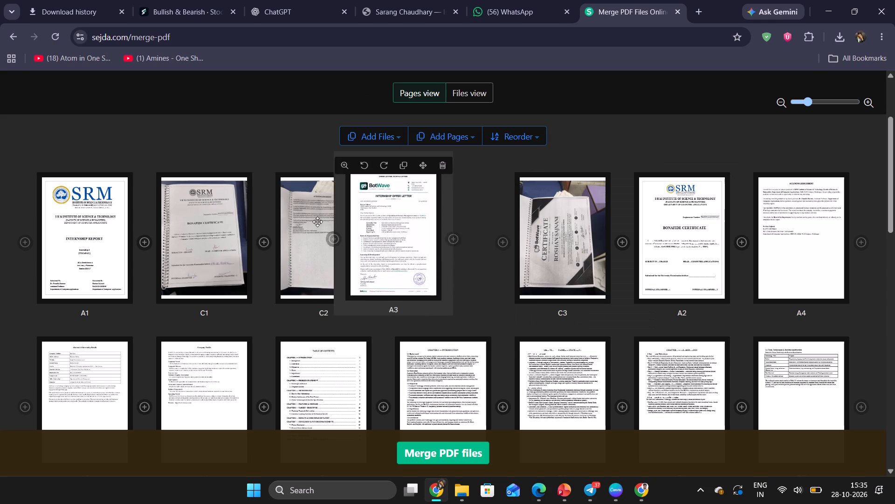
pyautogui.moveTo(317, 222); pyautogui.dragTo(289, 226)
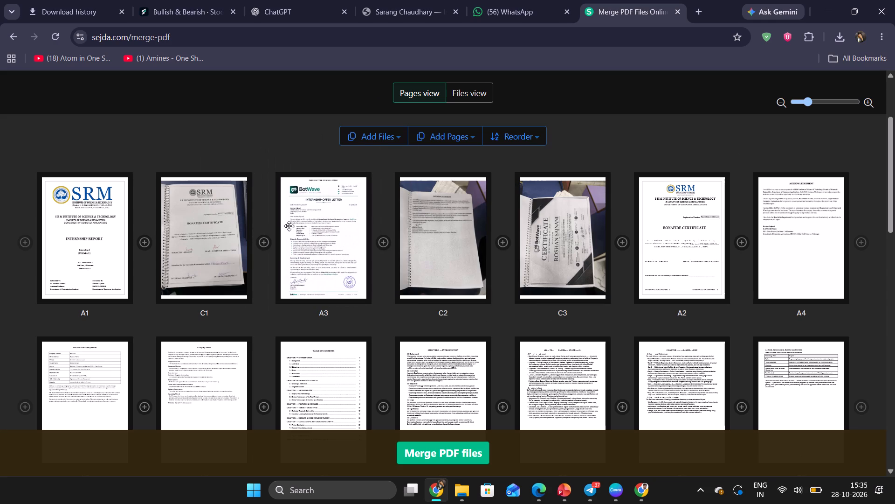
pyautogui.moveTo(571, 254); pyautogui.dragTo(449, 270)
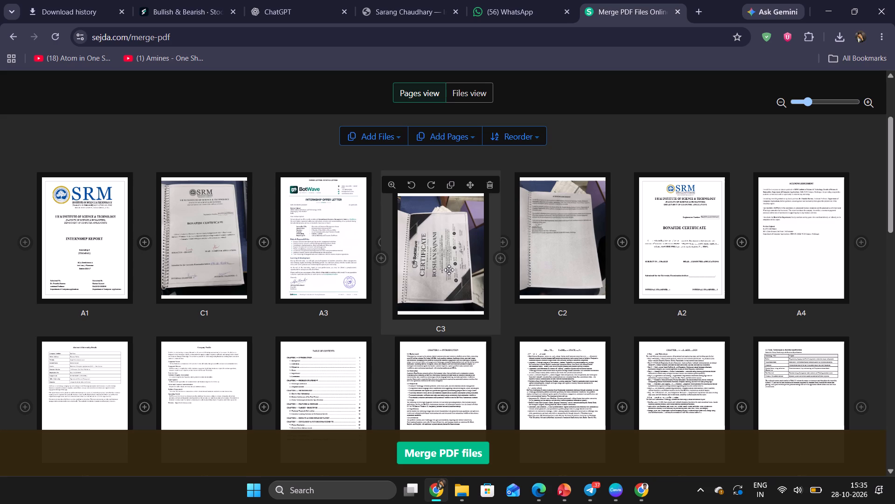
# Remove the unscanned bonafide certificate page A2 and the unscanned acknowledgement page A4 from the merge.
pyautogui.click(663, 230)
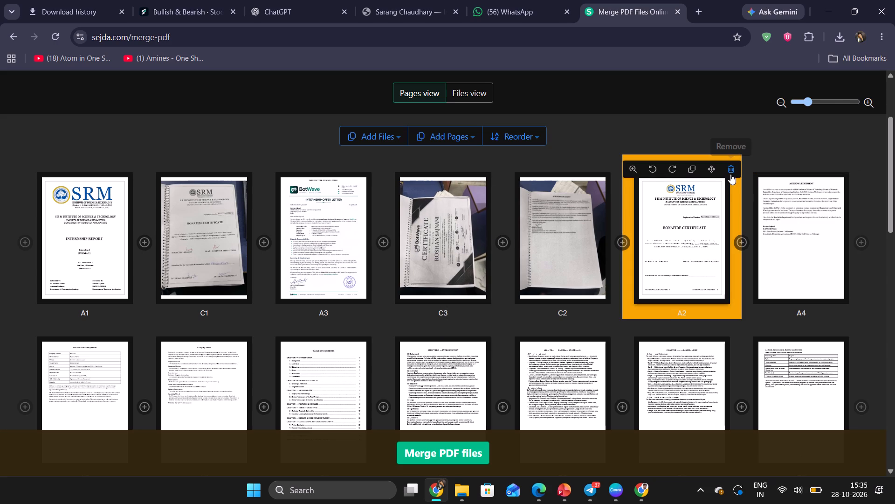
pyautogui.click(730, 174)
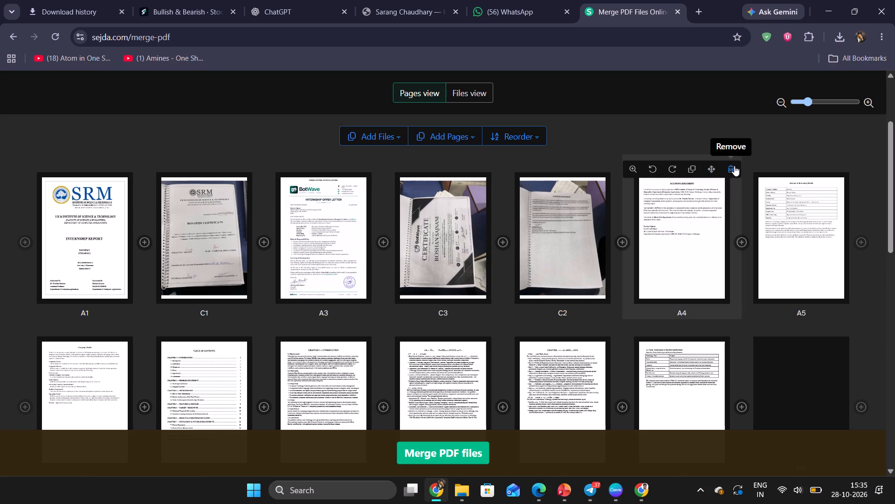
pyautogui.click(734, 166)
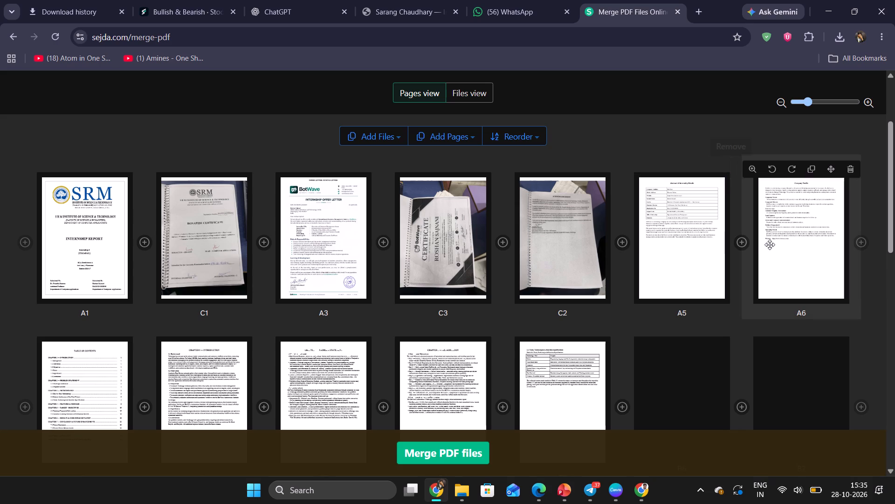
# Examine the arranged pages from the scanned acknowledgement through the report chapters to the final appendix page B27.
pyautogui.scroll(1, 773, 259)
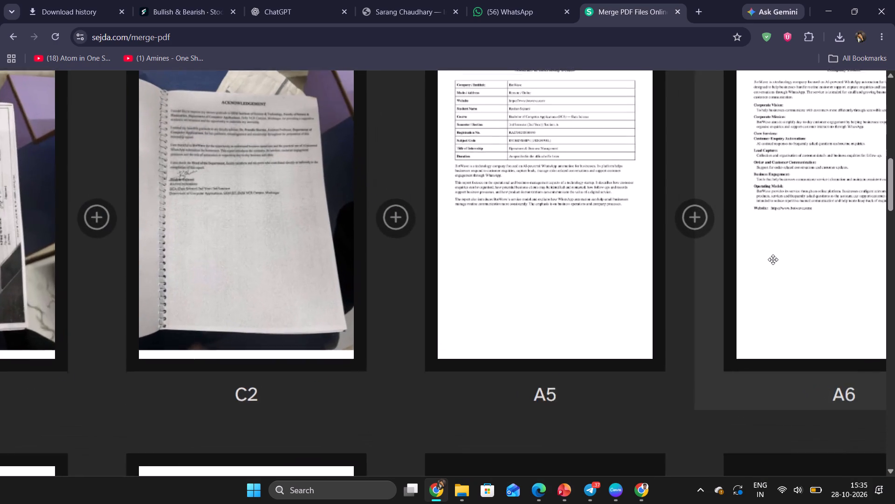
pyautogui.hscroll(-2, 773, 259)
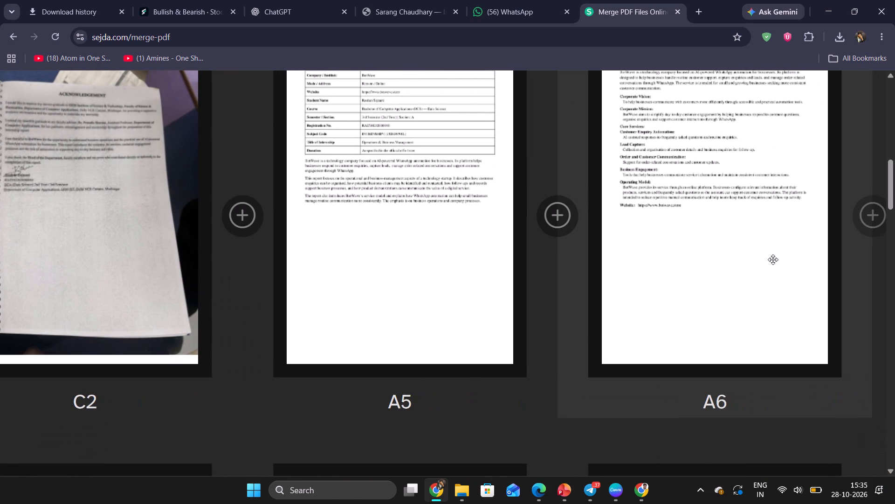
pyautogui.scroll(-4, 773, 259)
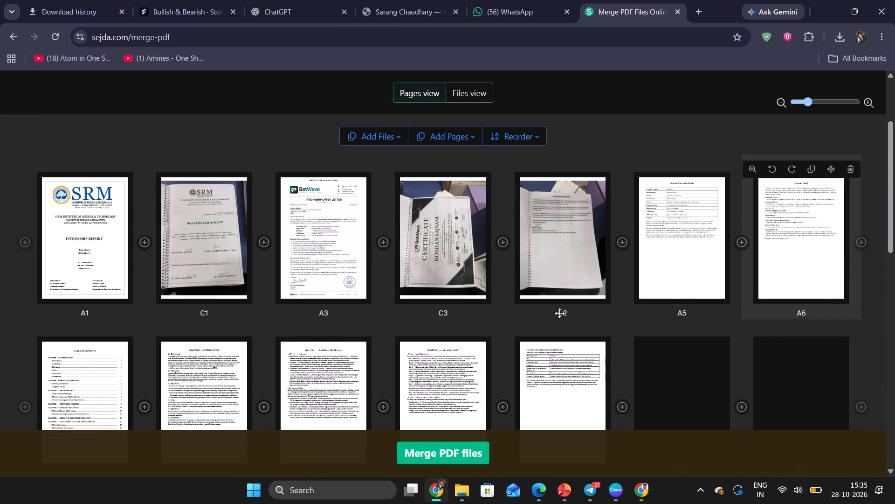
pyautogui.scroll(-2, 271, 365)
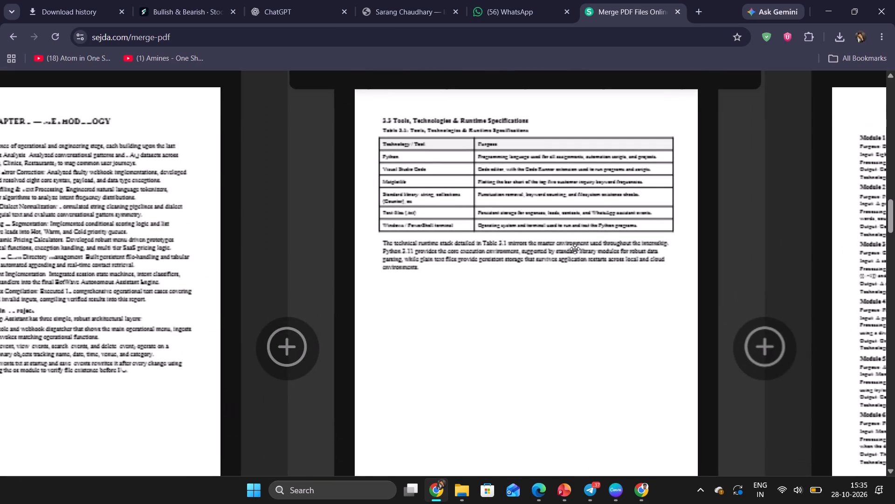
pyautogui.scroll(-12, 575, 249)
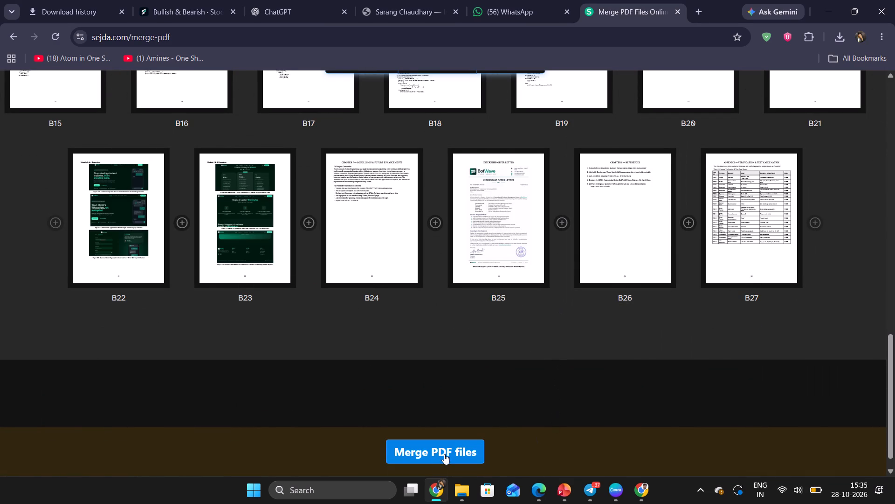
pyautogui.scroll(12, 503, 230)
pyautogui.scroll(-2, 503, 230)
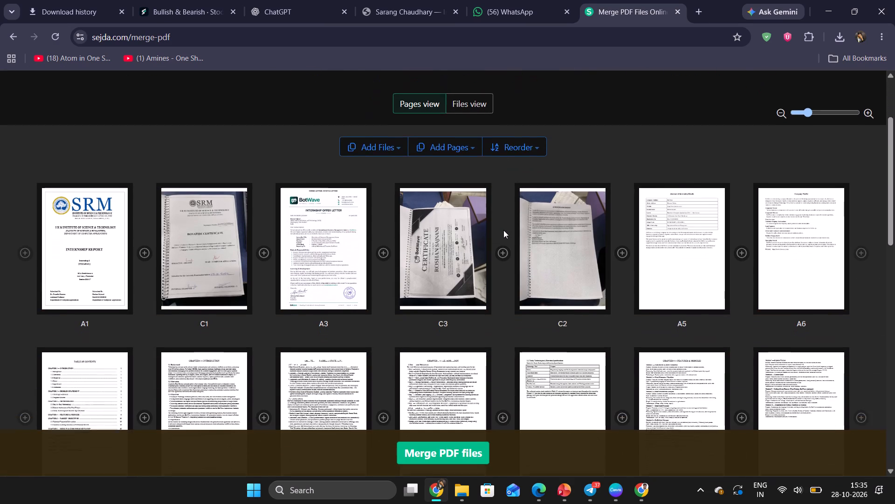
# Merge the arranged pages into a single PDF.
pyautogui.scroll(-4, 492, 321)
pyautogui.click(461, 461)
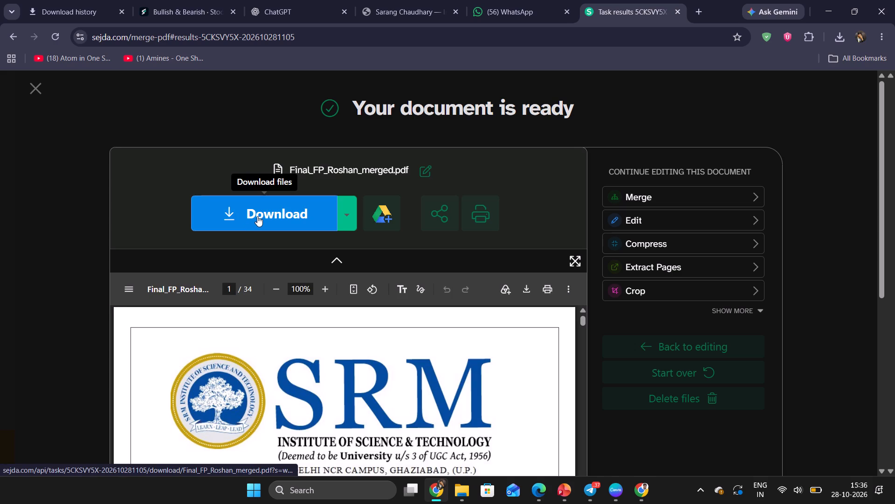
# Download the merged internship report PDF.
pyautogui.click(257, 216)
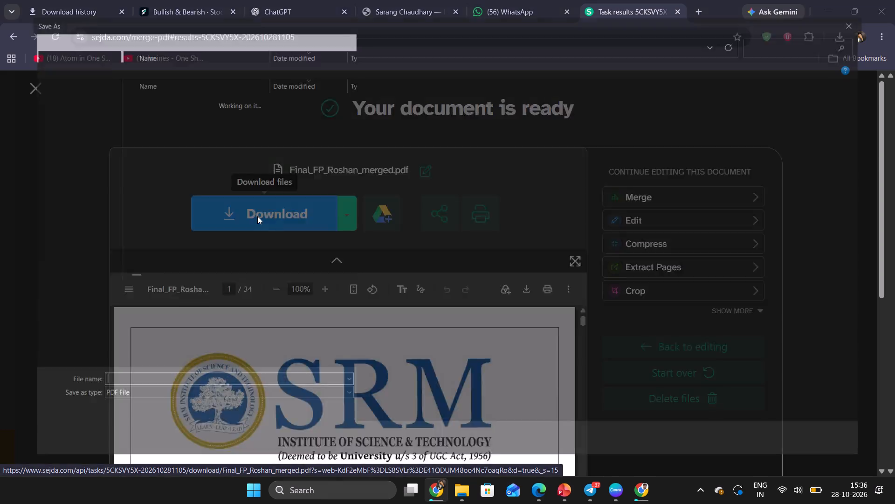
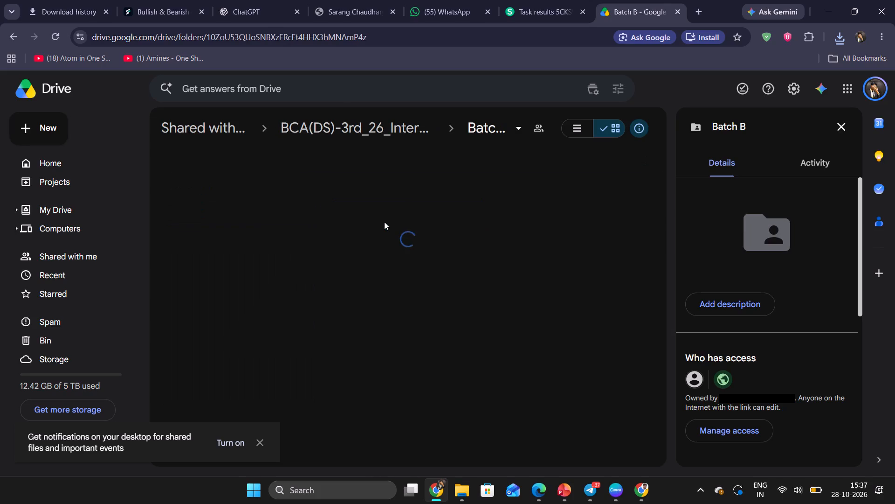
# Open the Reports folder of Batch B in the shared Drive and look through its report PDFs.
pyautogui.scroll(-4, 430, 333)
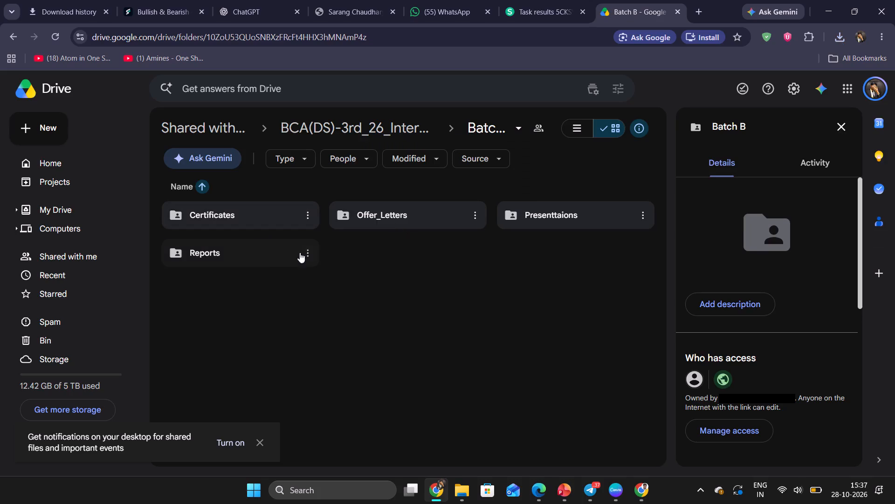
pyautogui.doubleClick(278, 255)
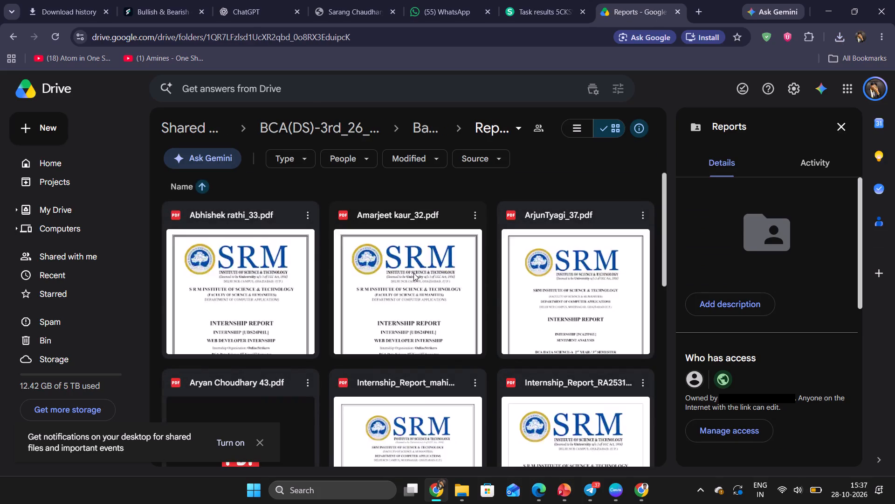
pyautogui.scroll(-15, 392, 282)
# Check the browser's recent downloads and switch to the Downloads folder in File Explorer.
pyautogui.click(454, 502)
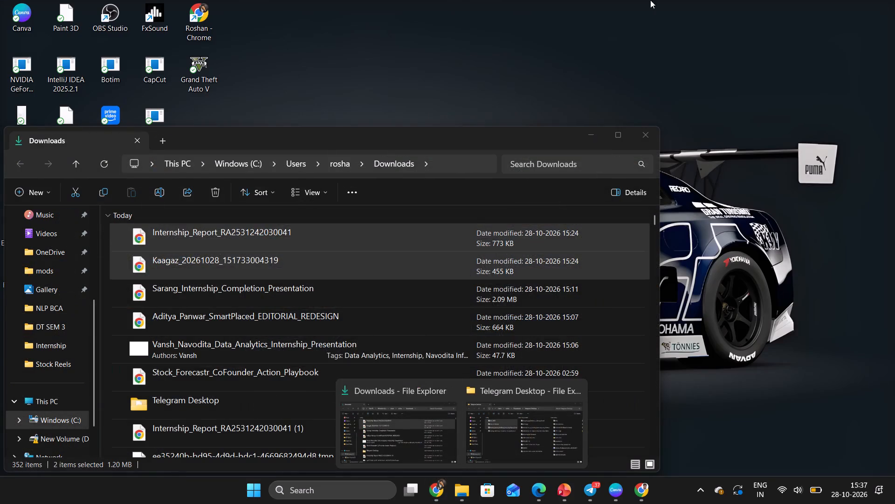
pyautogui.click(833, 34)
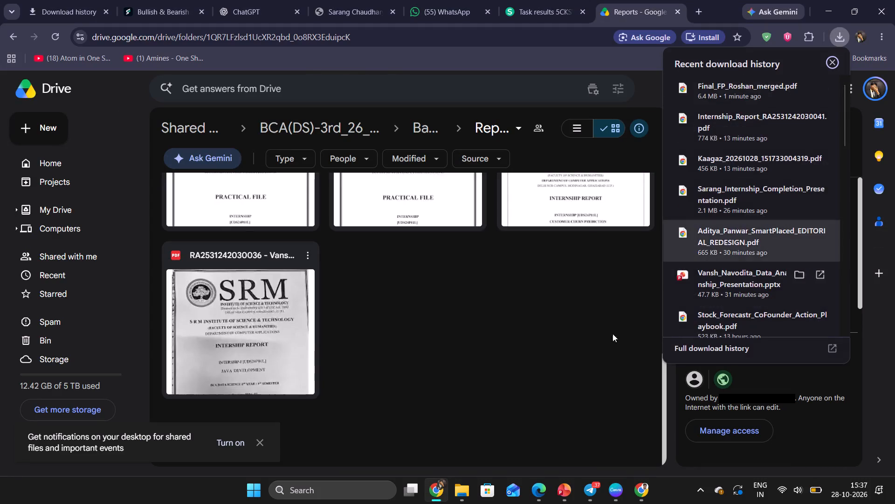
pyautogui.click(462, 496)
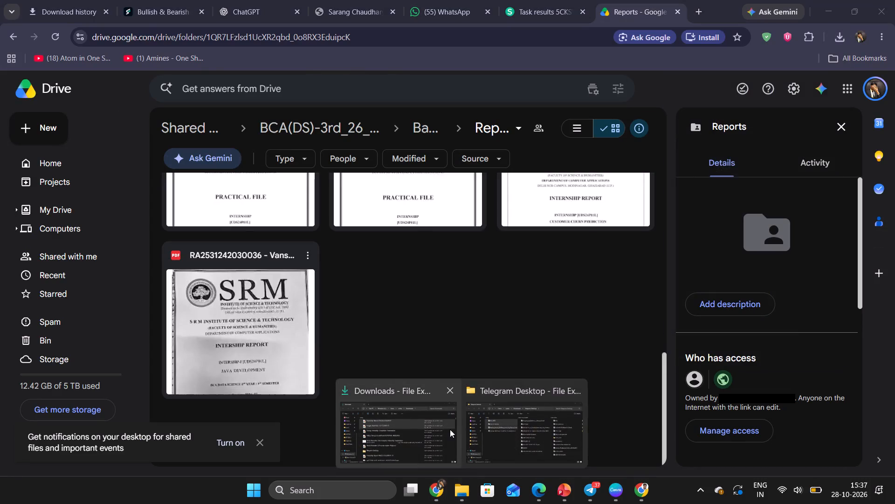
pyautogui.click(440, 430)
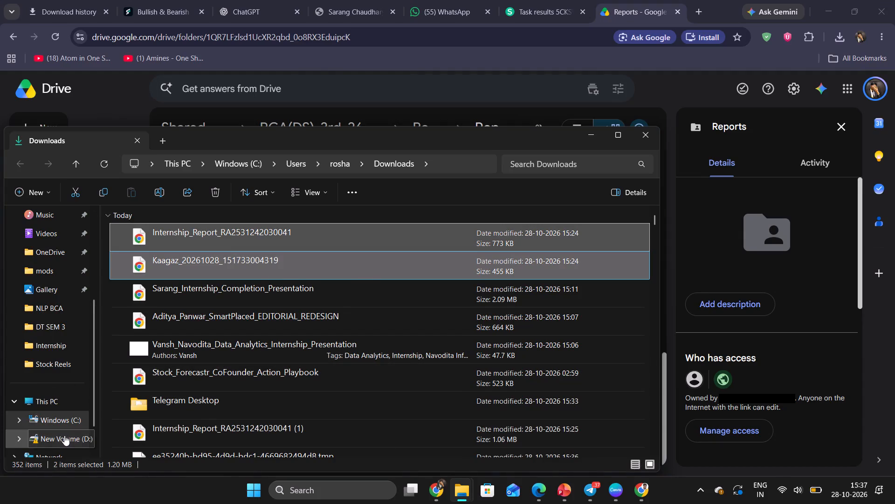
# View the properties of the I Phone 16 Pro Images folder in Pictures & Backup on New Volume (D:).
pyautogui.click(64, 435)
pyautogui.click(613, 136)
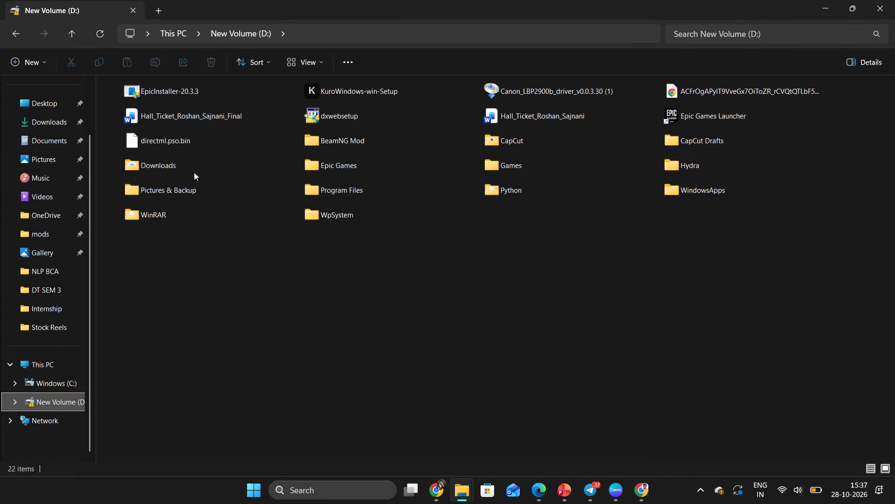
pyautogui.doubleClick(186, 192)
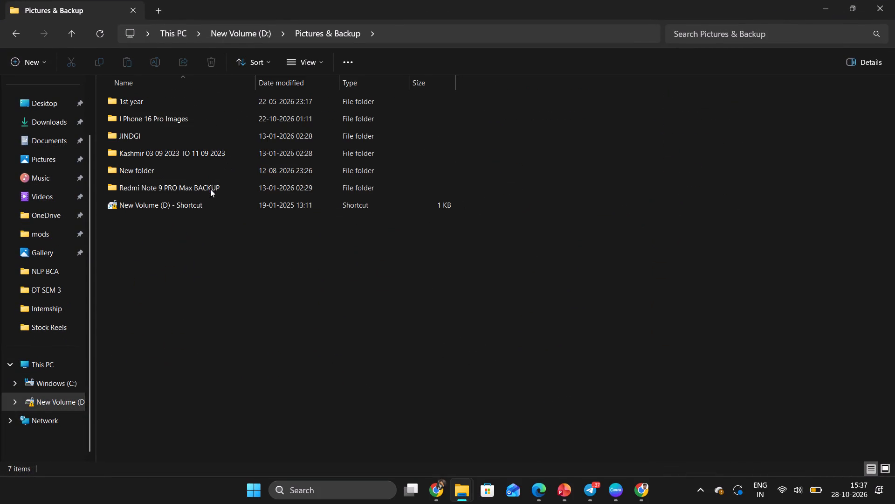
pyautogui.click(258, 116)
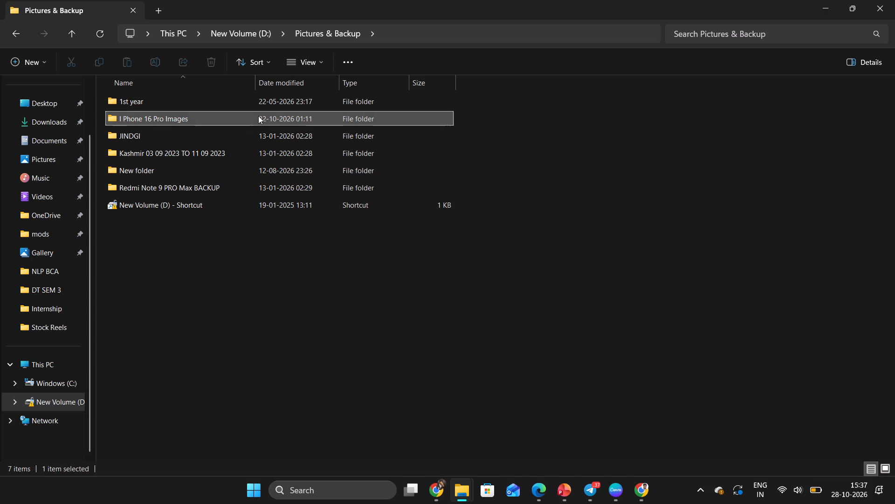
pyautogui.rightClick(258, 116)
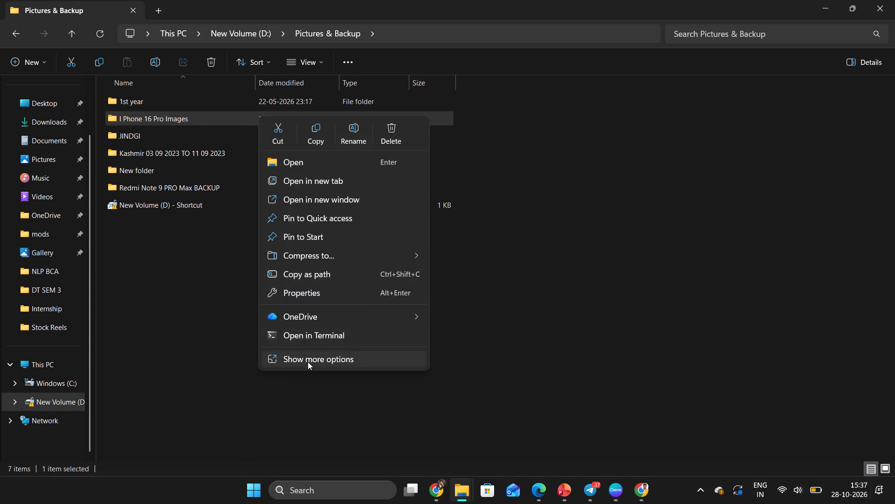
pyautogui.click(308, 362)
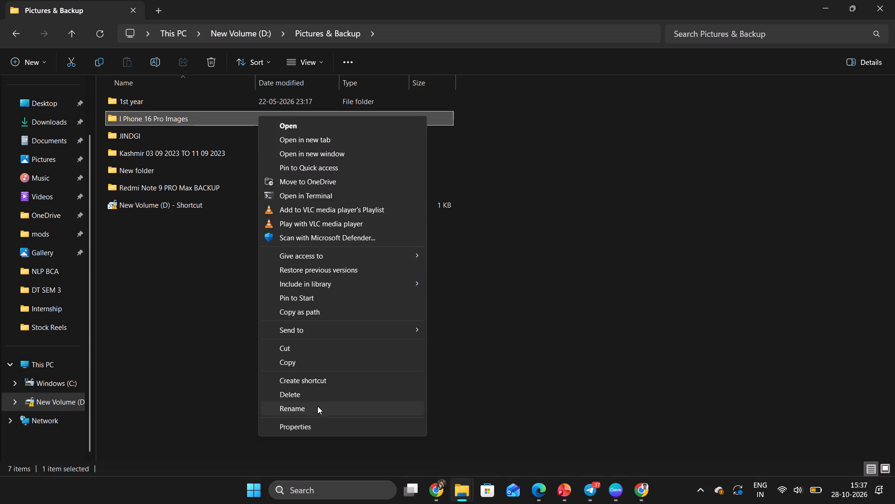
pyautogui.click(314, 424)
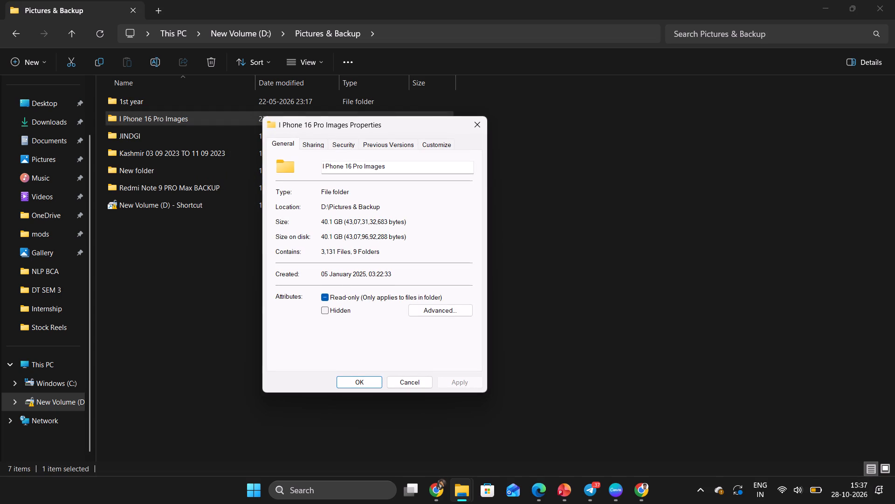
# View the properties of the I phone dump folder in Volume D Dump under the rosha user folder on drive C.
pyautogui.click(68, 382)
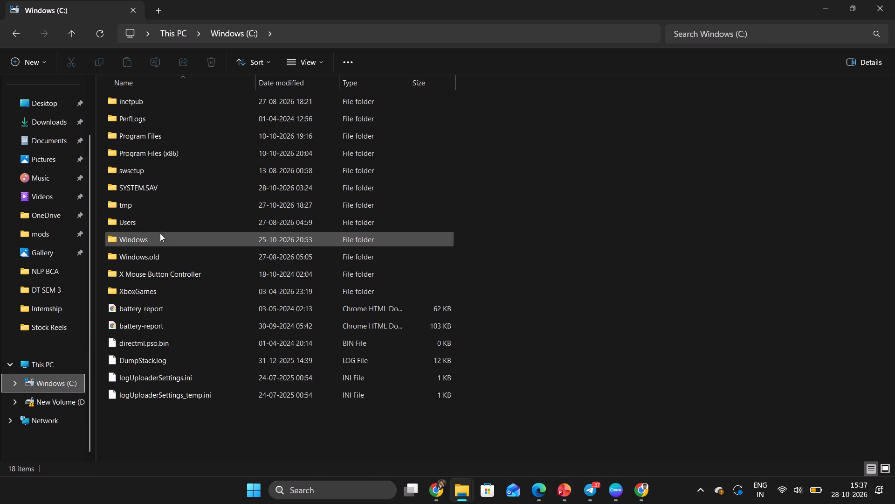
pyautogui.doubleClick(166, 217)
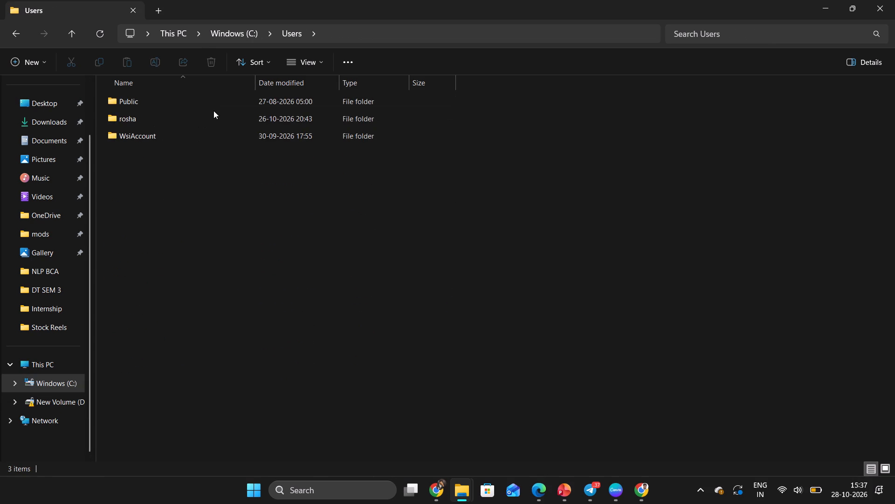
pyautogui.doubleClick(213, 111)
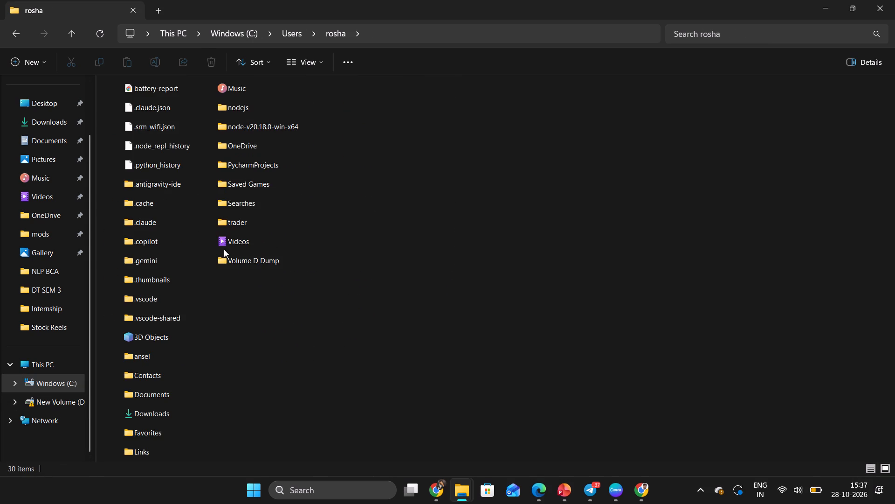
pyautogui.doubleClick(265, 266)
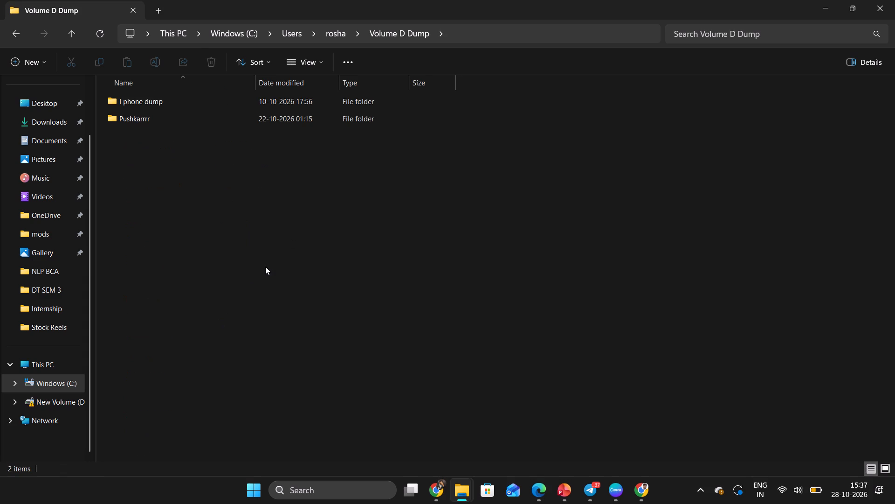
pyautogui.click(232, 105)
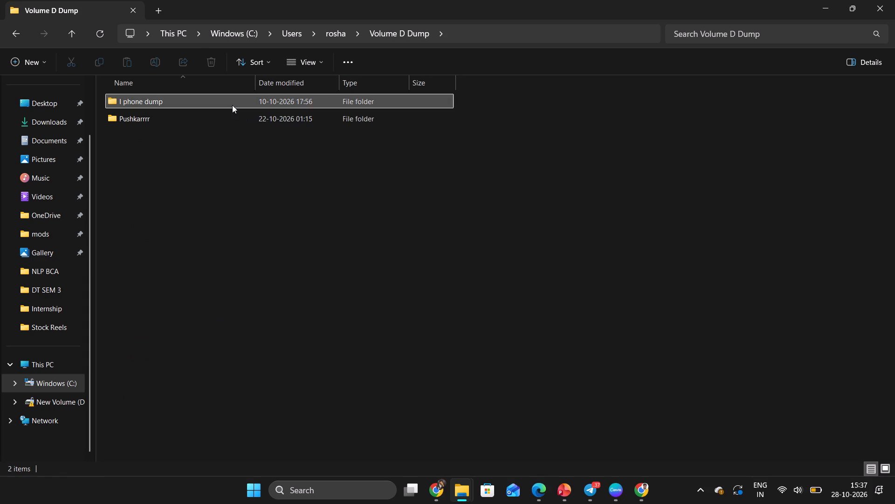
pyautogui.rightClick(232, 105)
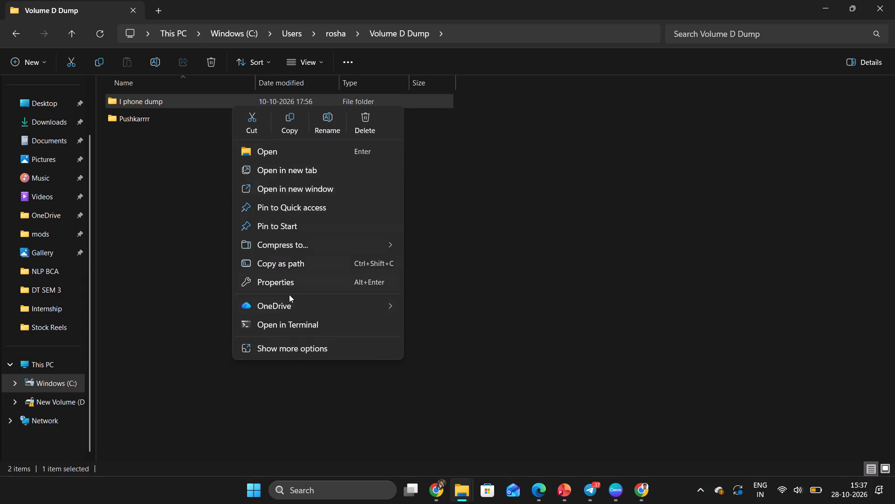
pyautogui.click(309, 283)
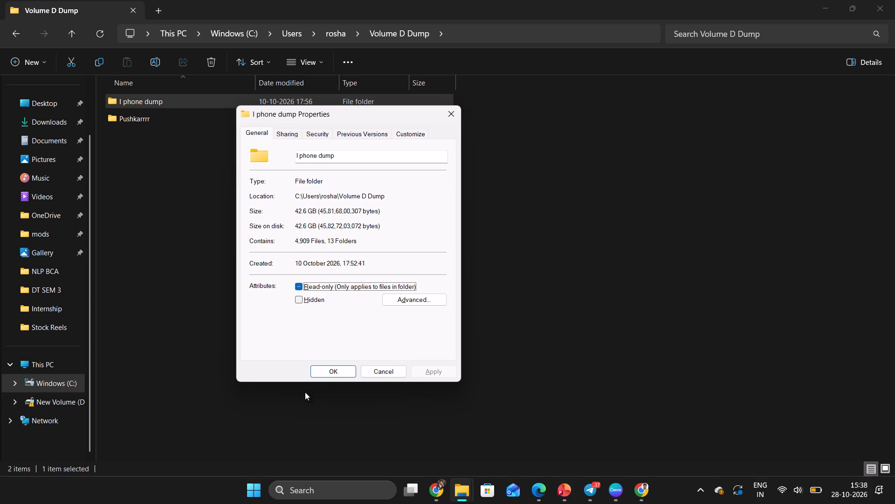
pyautogui.click(450, 108)
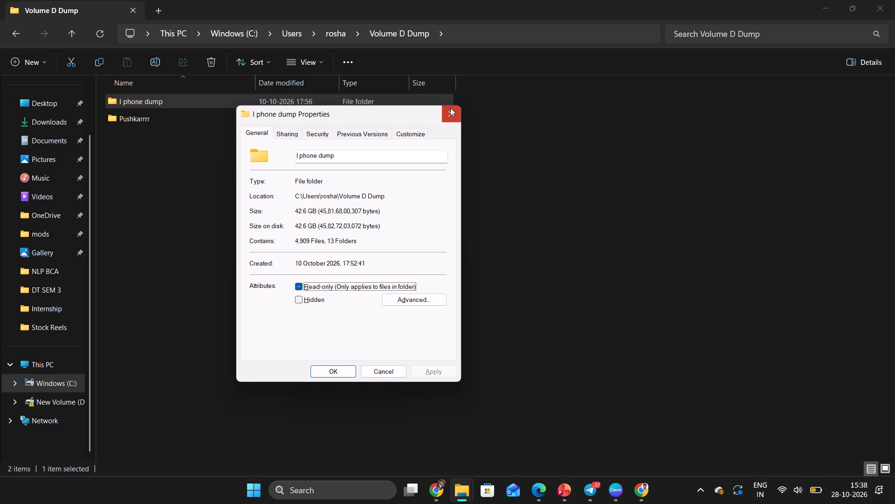
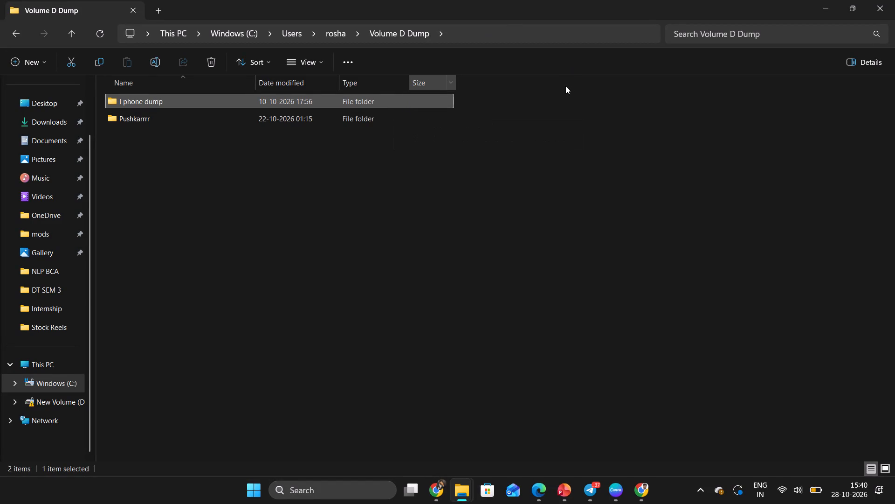
# Switch from File Explorer back to Google Chrome with the Batch B Reports folder open in Drive.
pyautogui.click(442, 488)
pyautogui.click(442, 488)
pyautogui.click(442, 488)
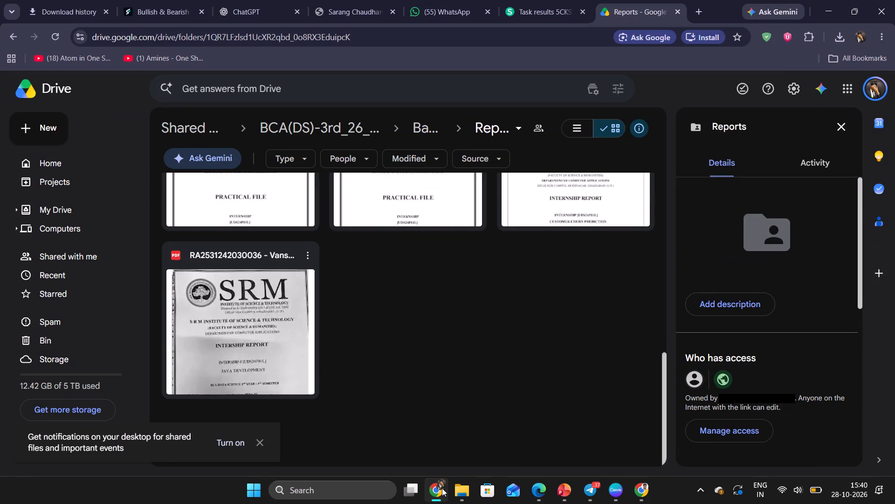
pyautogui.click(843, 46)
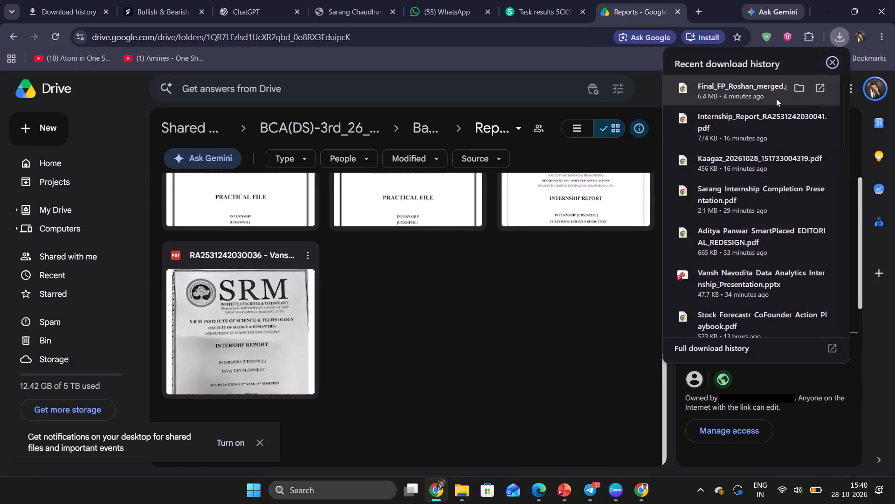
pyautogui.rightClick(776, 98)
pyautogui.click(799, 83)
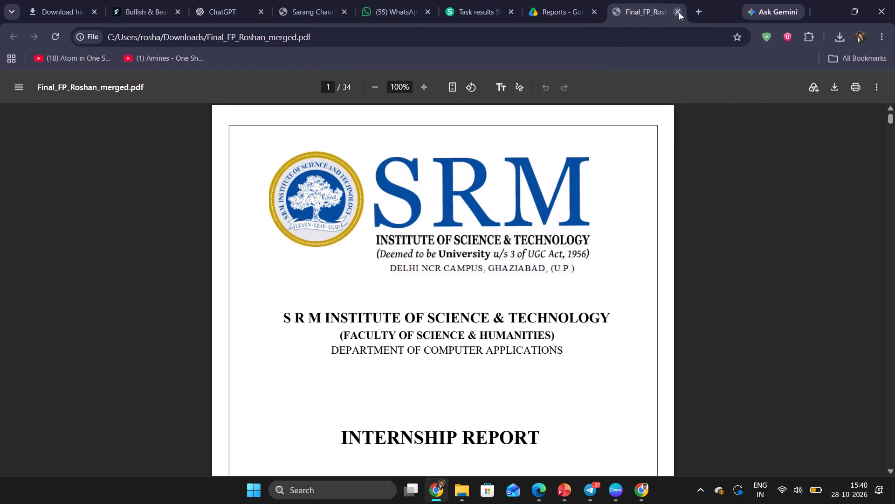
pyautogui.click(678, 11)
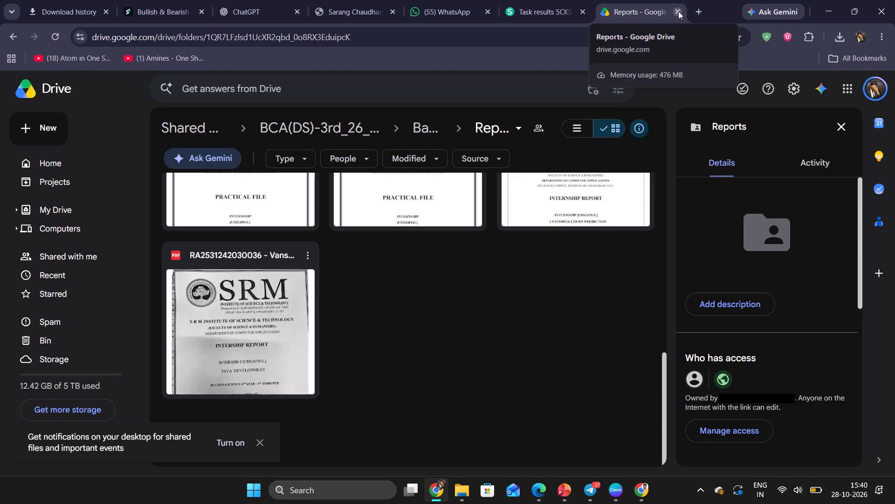